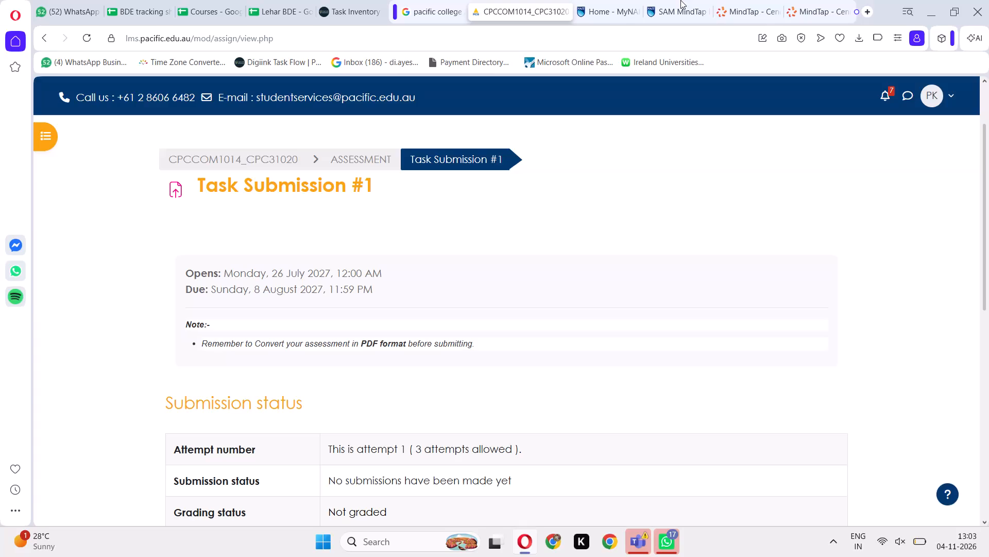
Switch to the Courses spreadsheet to view the SEP 2026 coursework tracker.
left_click(216, 9)
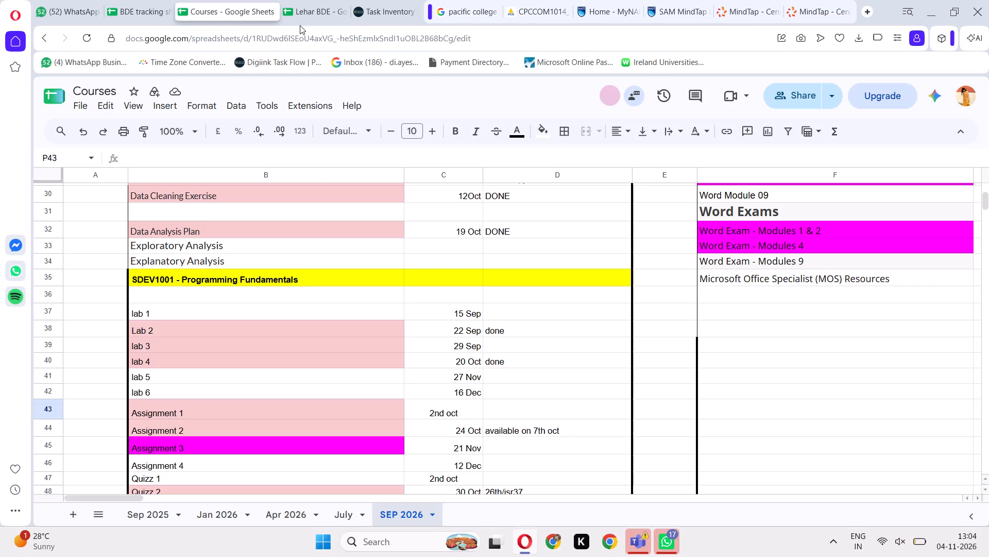
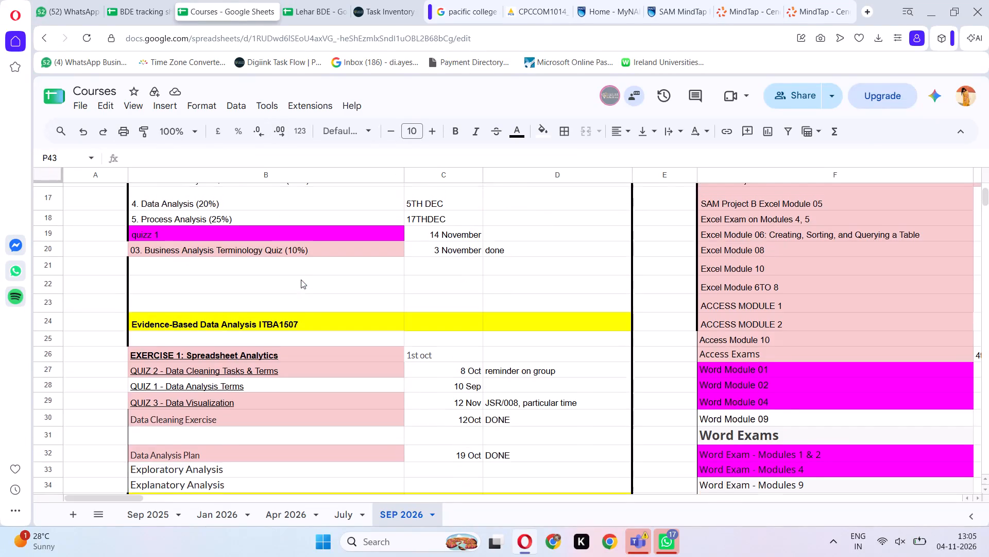
Review the Introduction to Business Analysis ITBA1001 coursework entries and dates in the SEP 2026 tracker.
scroll(301, 280, "up", 4)
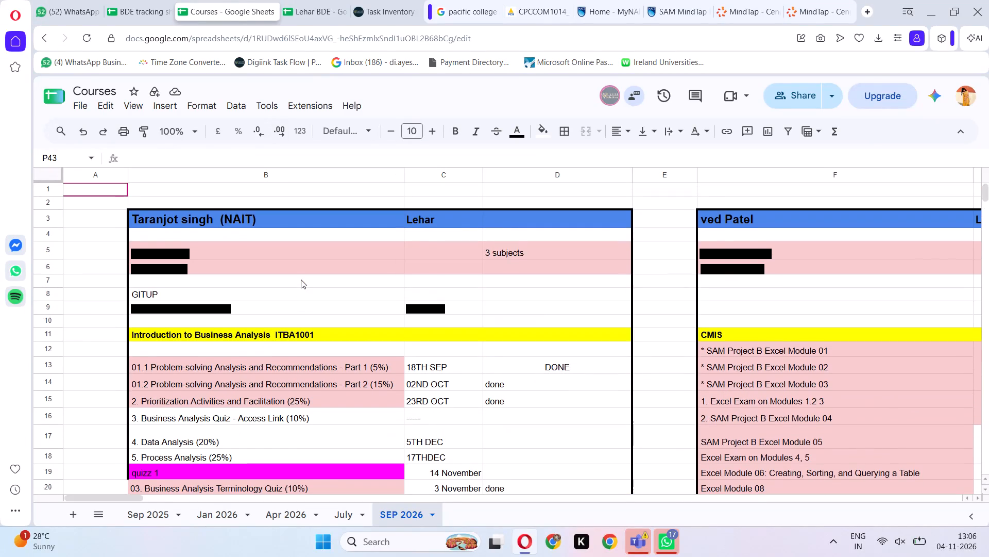
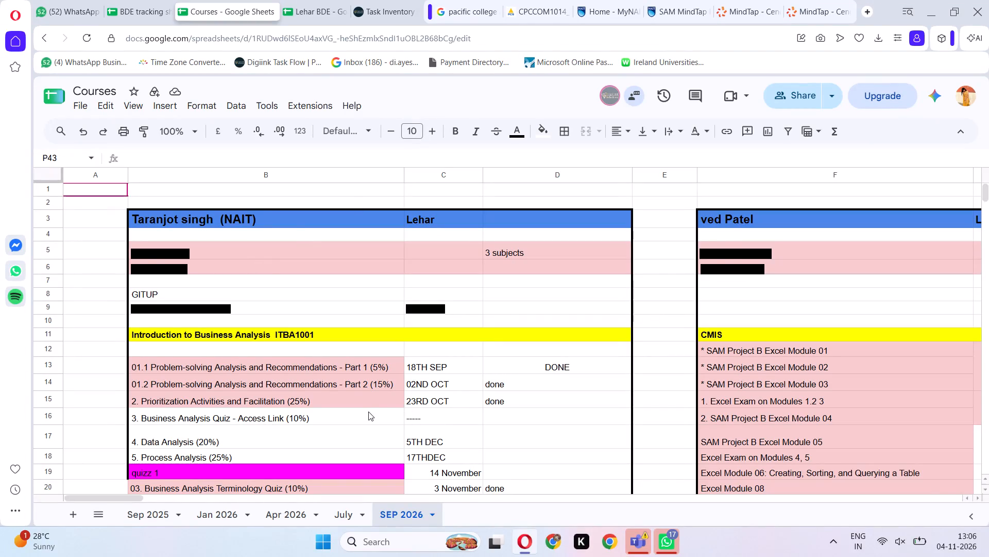
Check the ITBA1001 quiz rows in the tracker, and open a blank Create Task form in Digiink Task Flow.
scroll(368, 412, "down", 1)
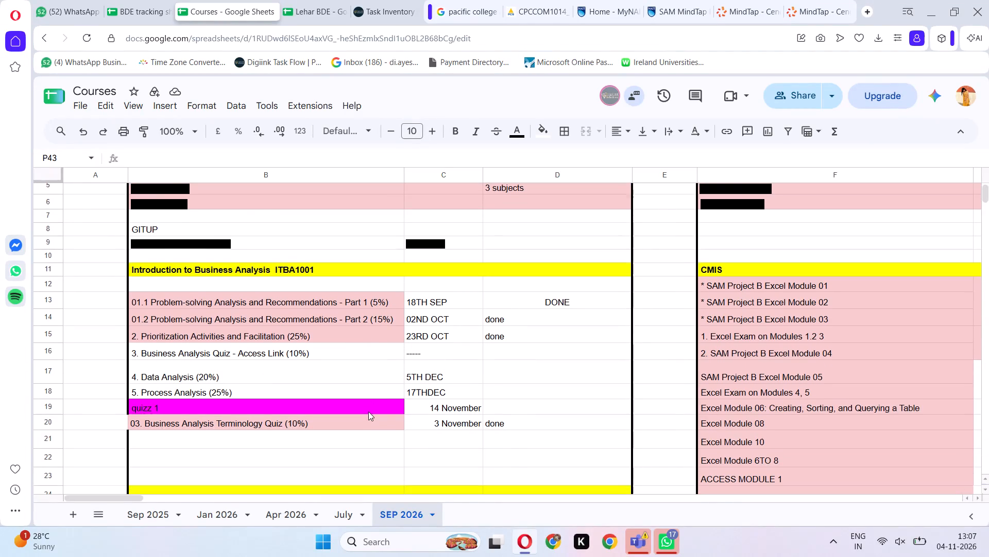
scroll(368, 412, "down", 1)
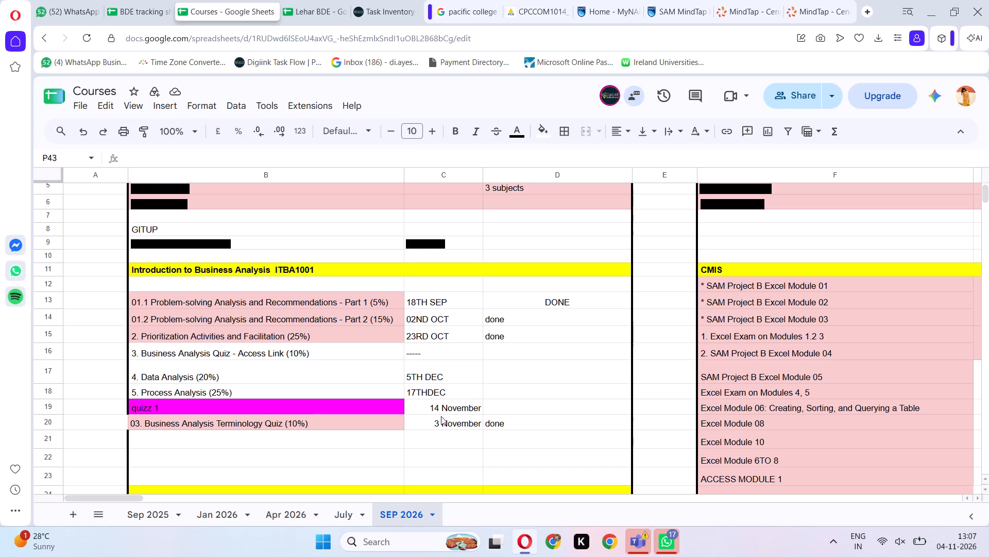
left_click(377, 4)
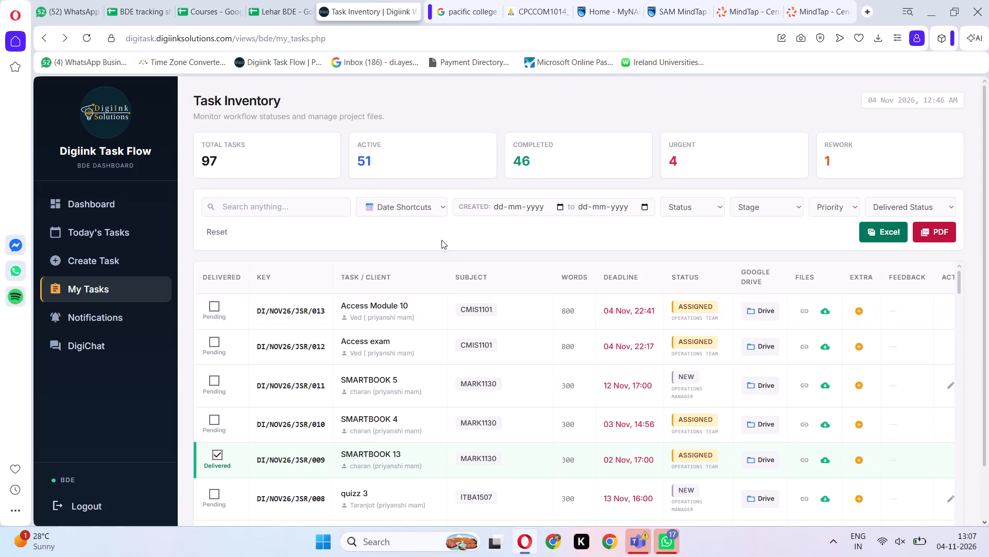
scroll(449, 240, "down", 3)
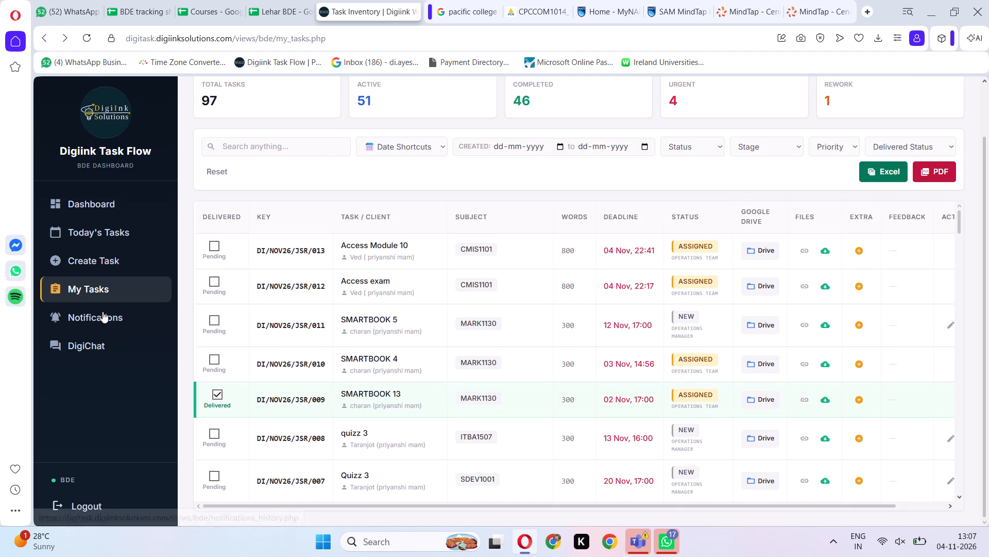
left_click(108, 265)
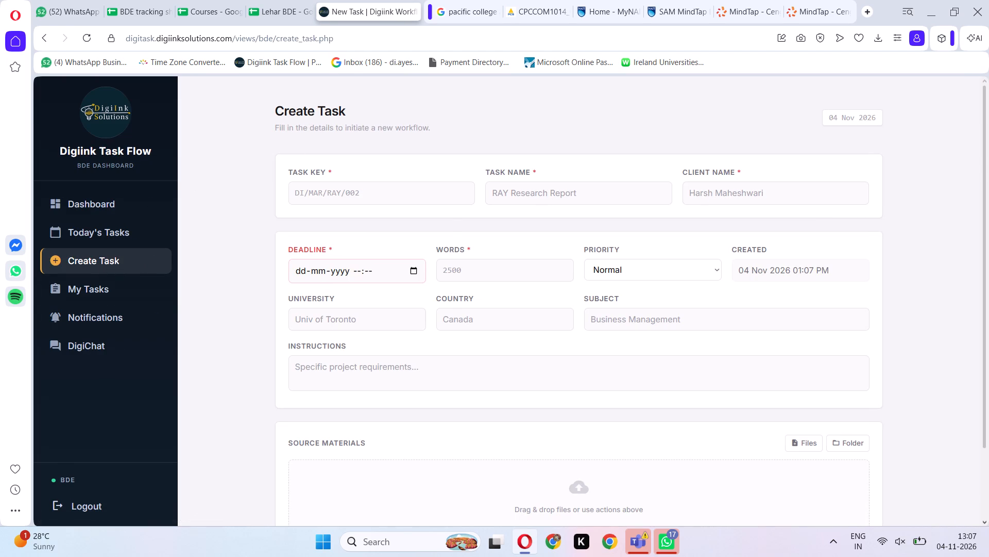
Fill the task key from the saved entry DI/OCT26/JSR/023 and change its month part to NOV.
left_click(361, 204)
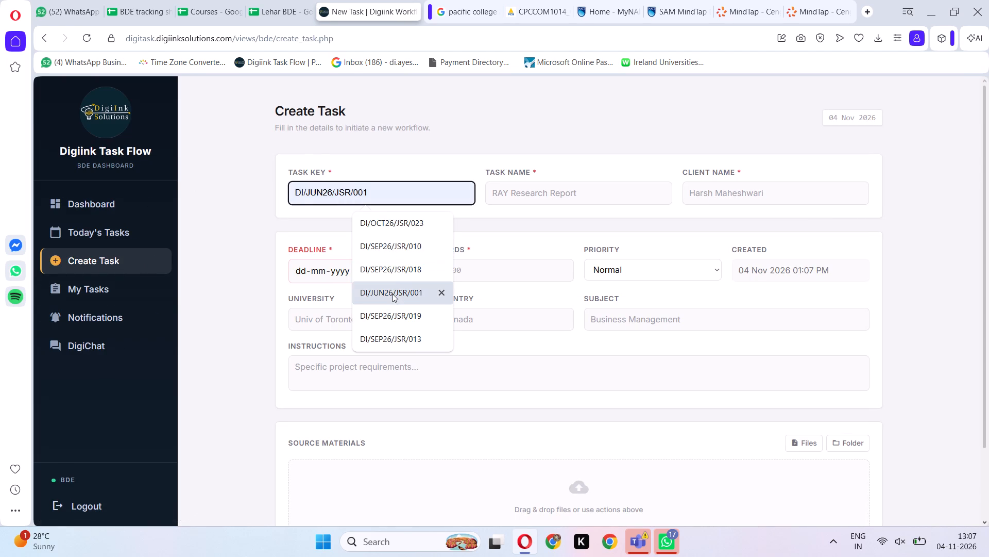
left_click(378, 219)
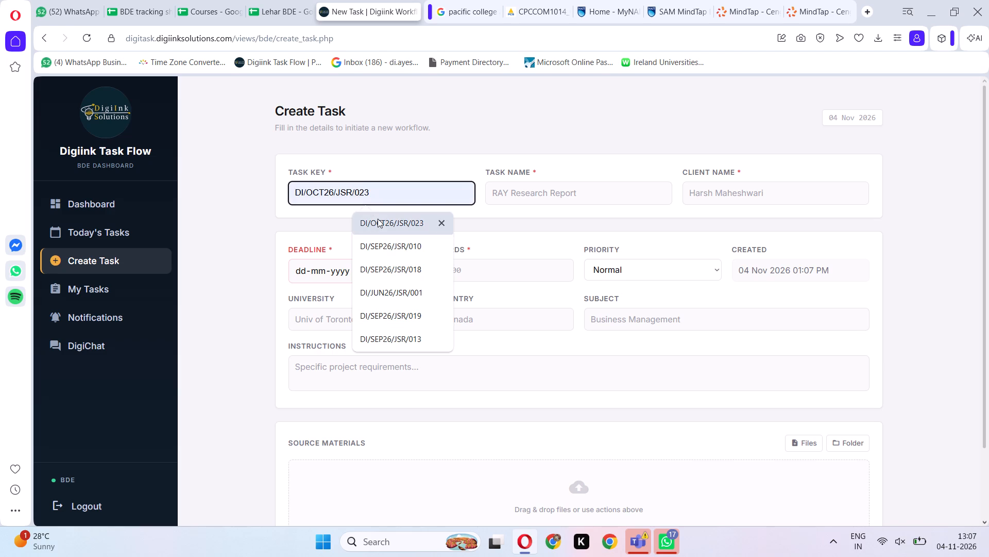
left_click(327, 192)
left_click(327, 192)
double_click(322, 193)
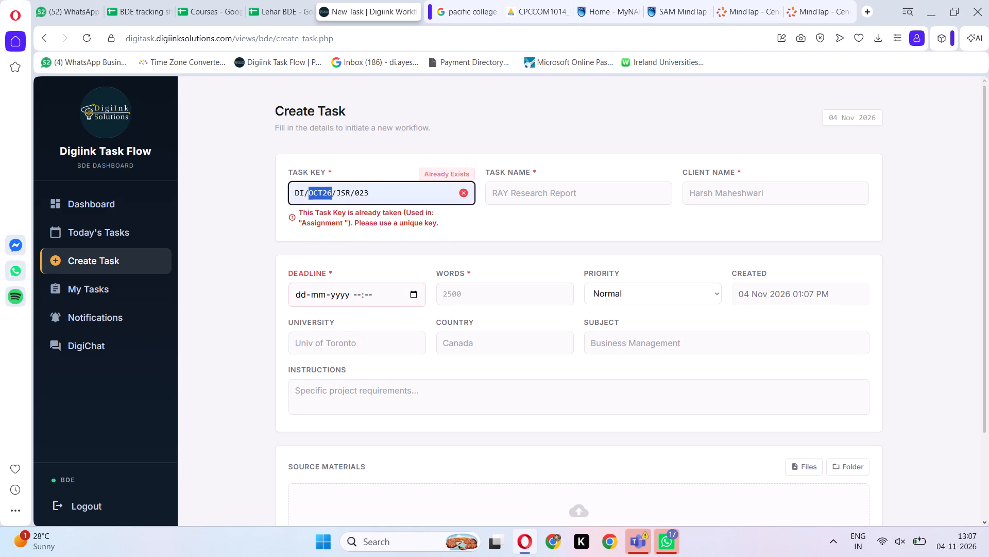
double_click(322, 193)
left_click(322, 193)
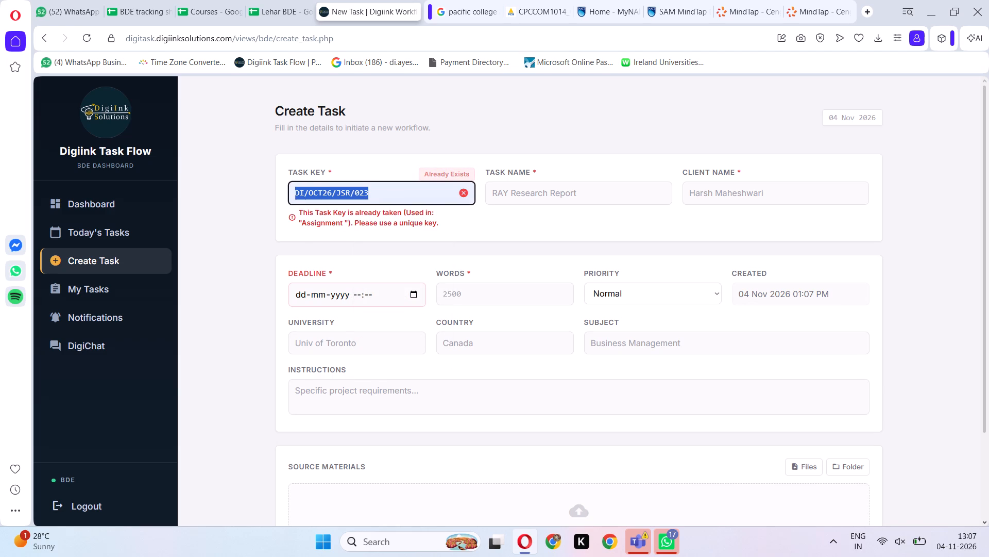
left_click(322, 193)
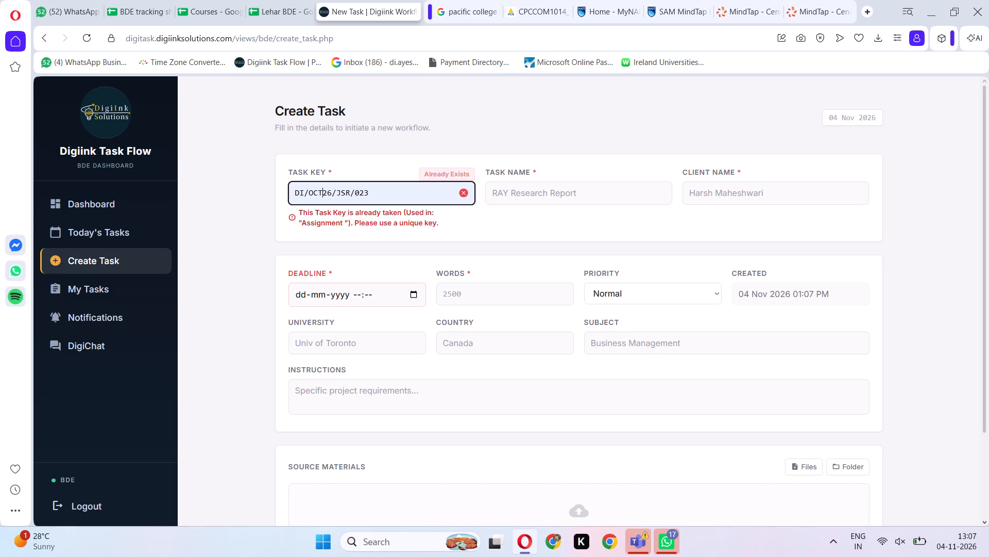
key("BackSpace")
key("BackSpace")
key("BackSpace")
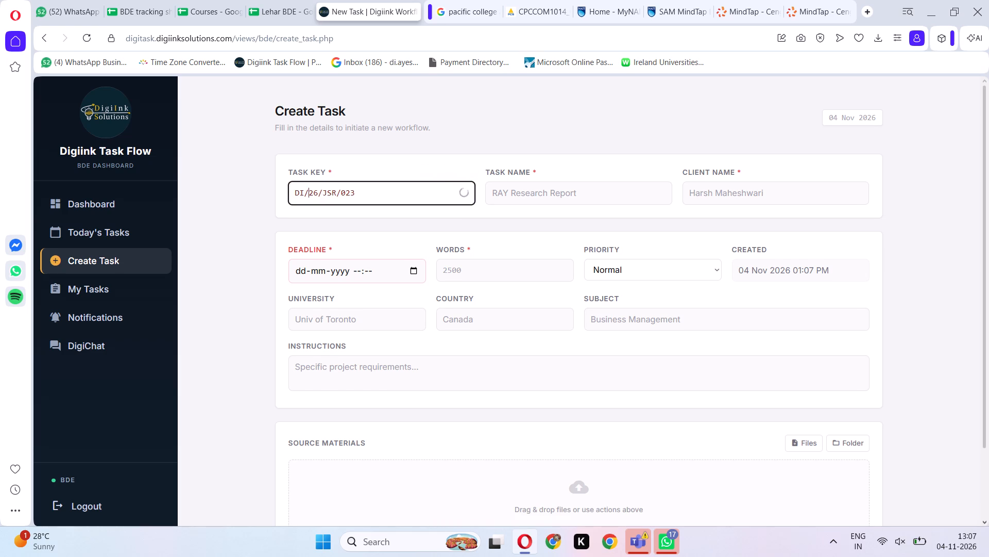
type("NOV")
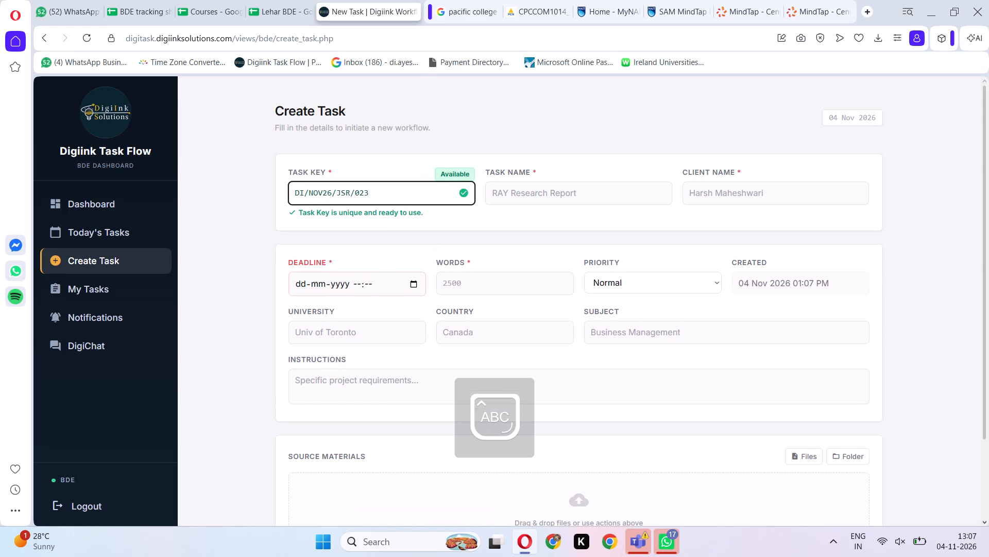
Change the number at the end of the task key to 014, giving DI/NOV26/JSR/014.
left_click(361, 194)
left_click_drag(361, 194, 367, 194)
left_click(367, 194)
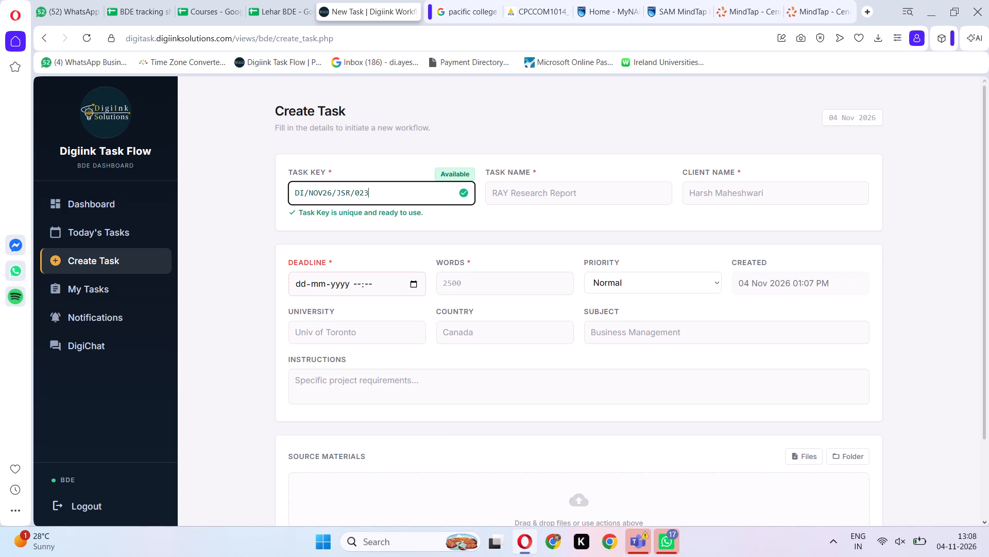
type("041")
key("BackSpace")
key("BackSpace")
key("BackSpace")
key("BackSpace")
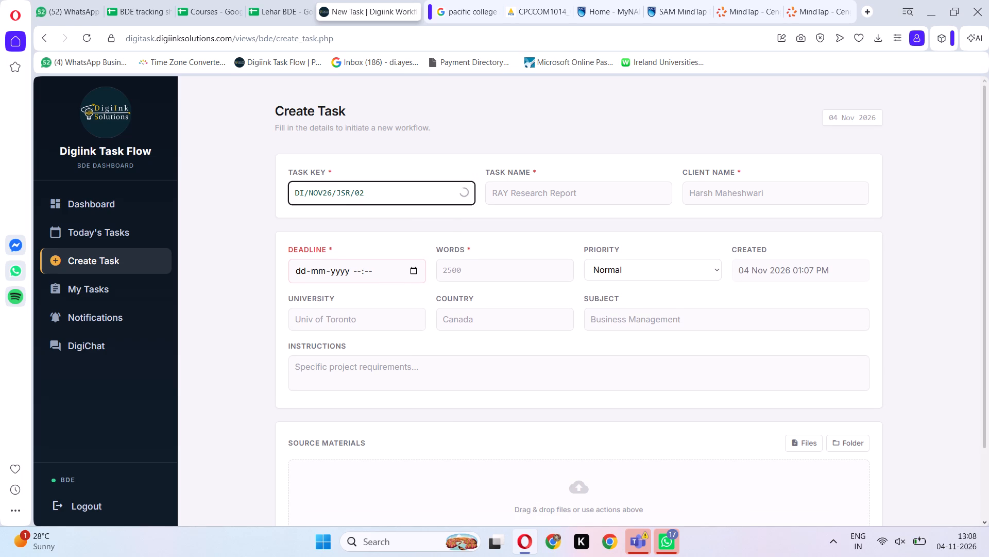
key("BackSpace")
key("BackSpace")
type("014")
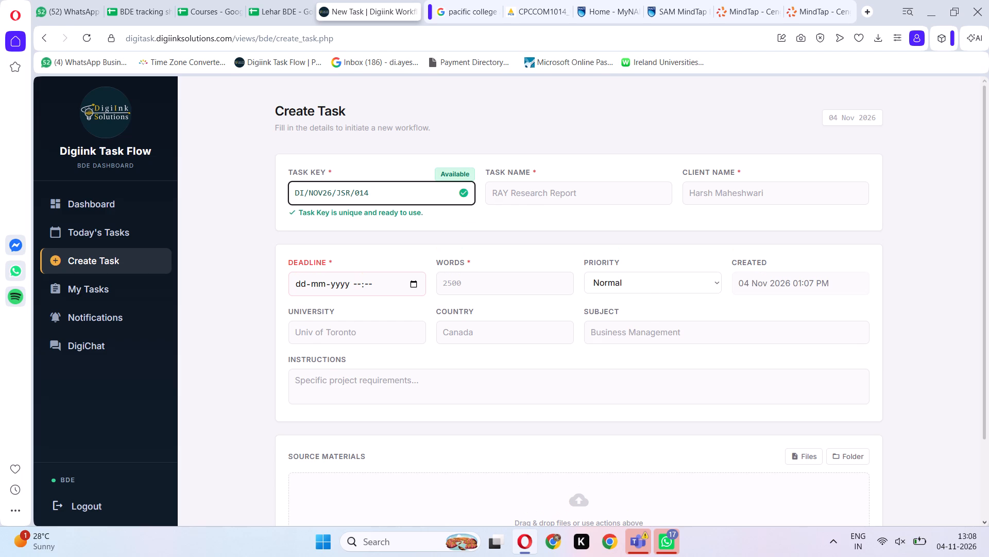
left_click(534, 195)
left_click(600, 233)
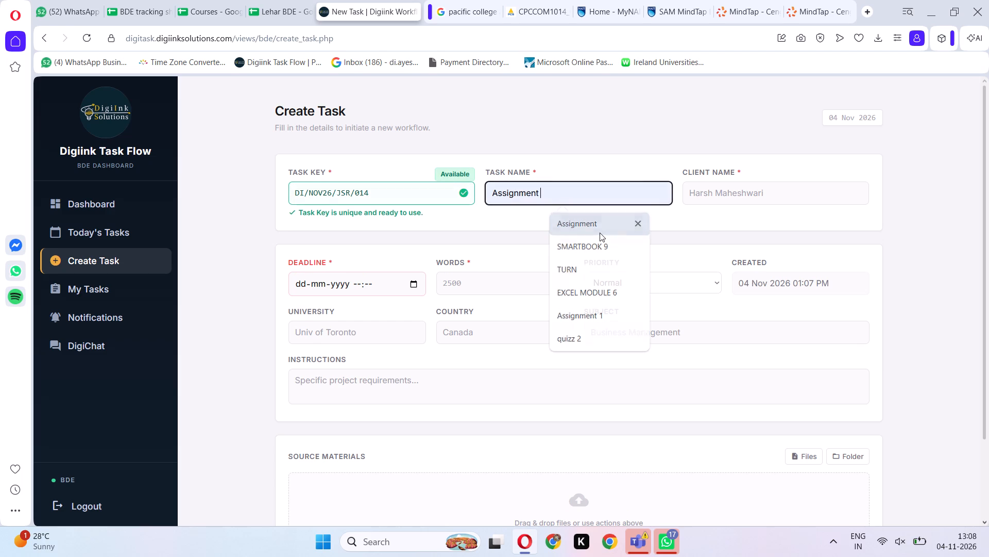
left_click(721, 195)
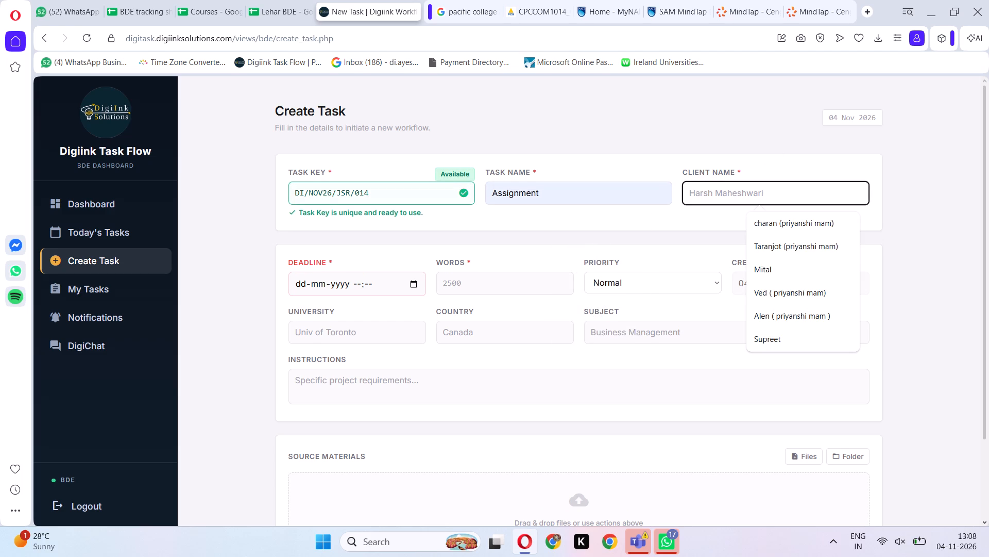
Replace the task name with Quizz 1, checking the quiz entry in the Courses spreadsheet for its number.
left_click_drag(551, 199, 471, 207)
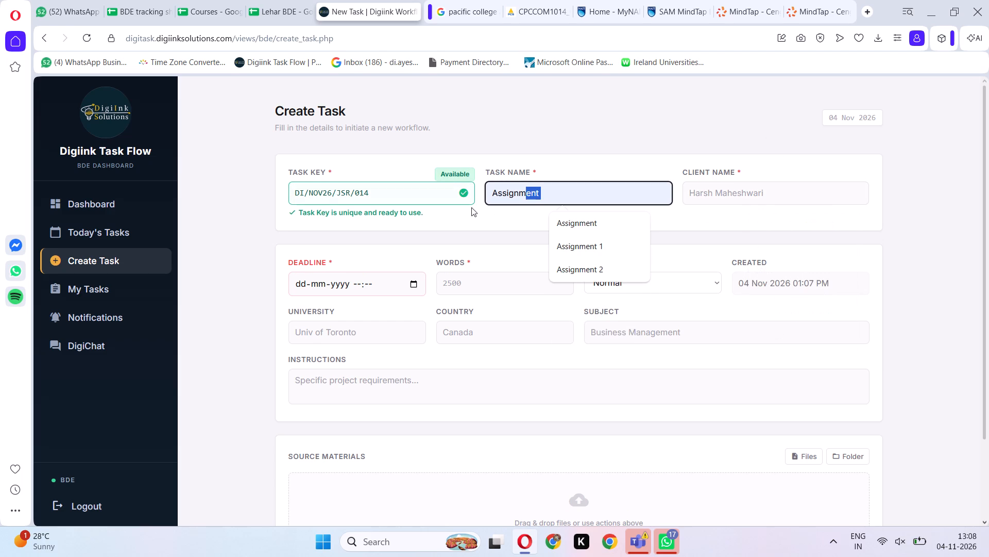
left_click_drag(471, 207, 455, 208)
key("q")
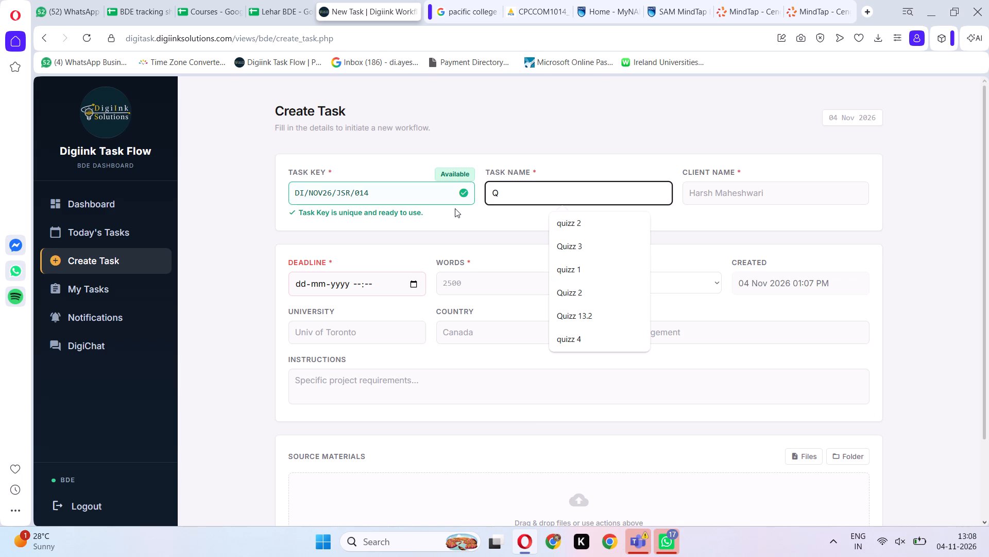
key("BackSpace")
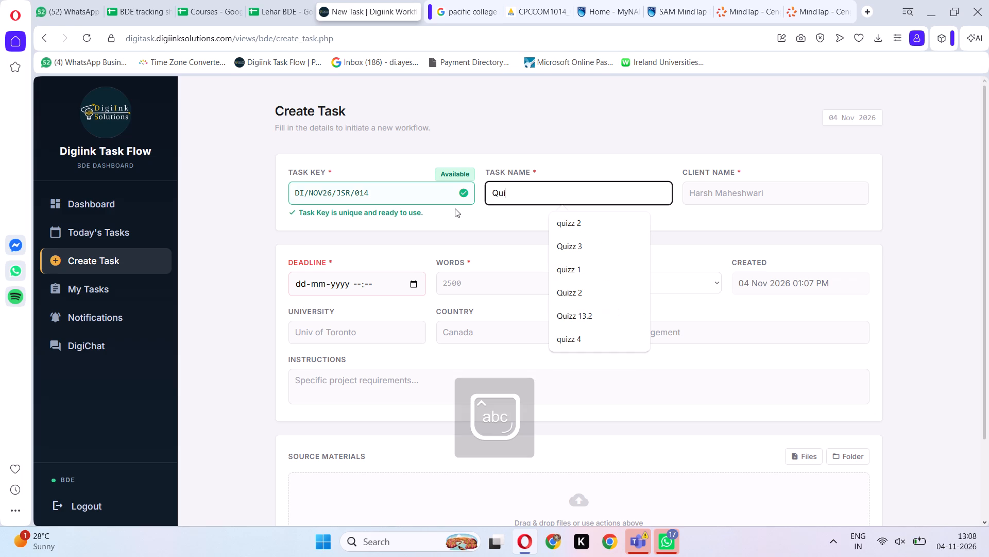
type("zz")
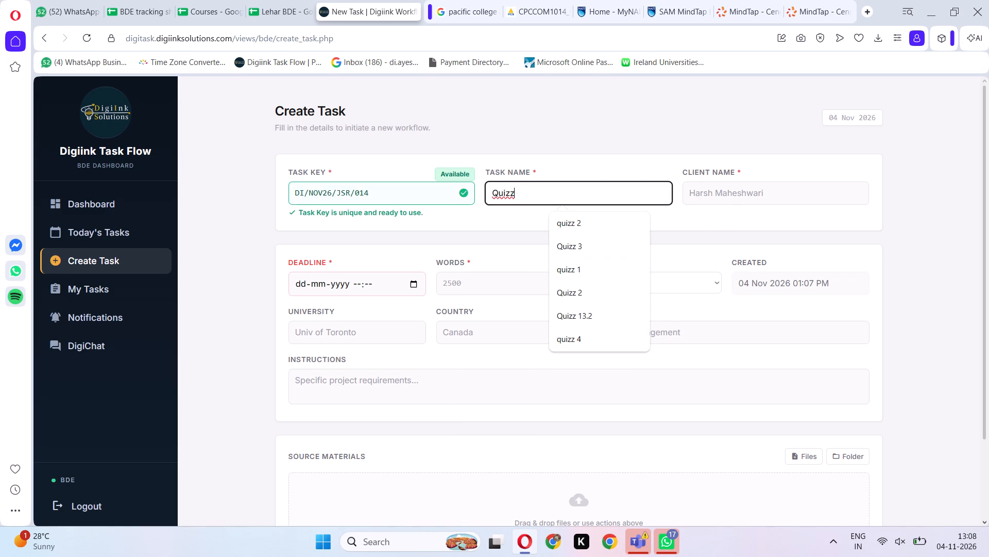
left_click(568, 196)
left_click(200, 2)
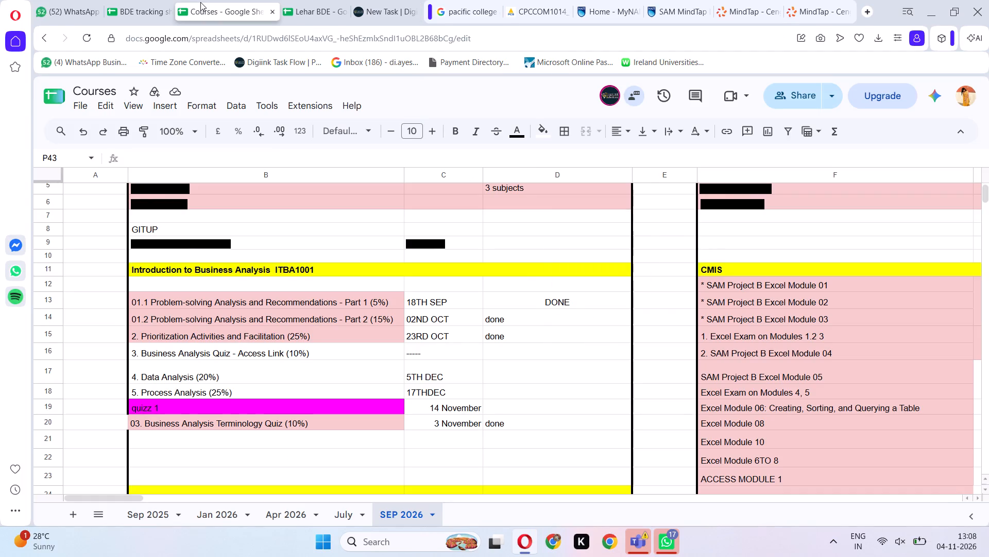
left_click(373, 7)
key("space")
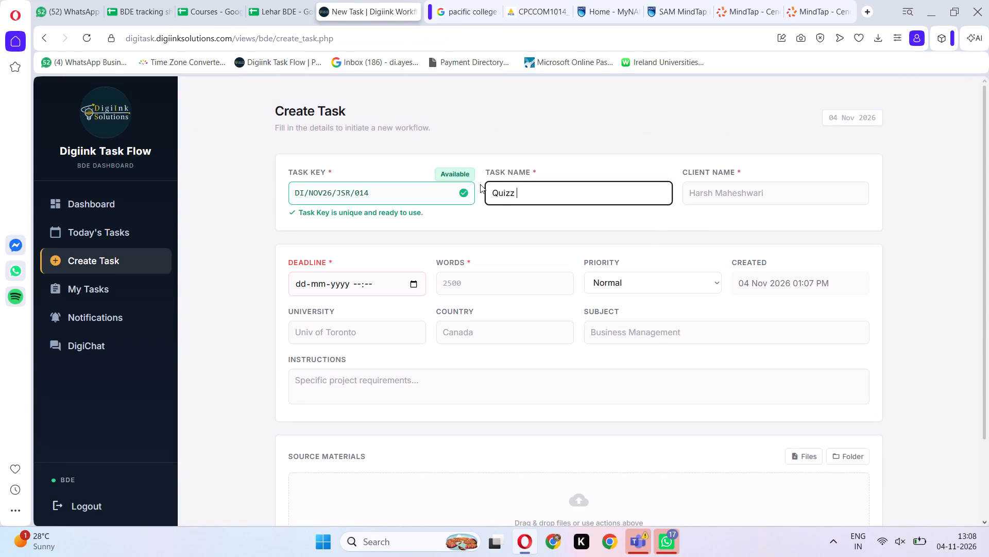
key("1")
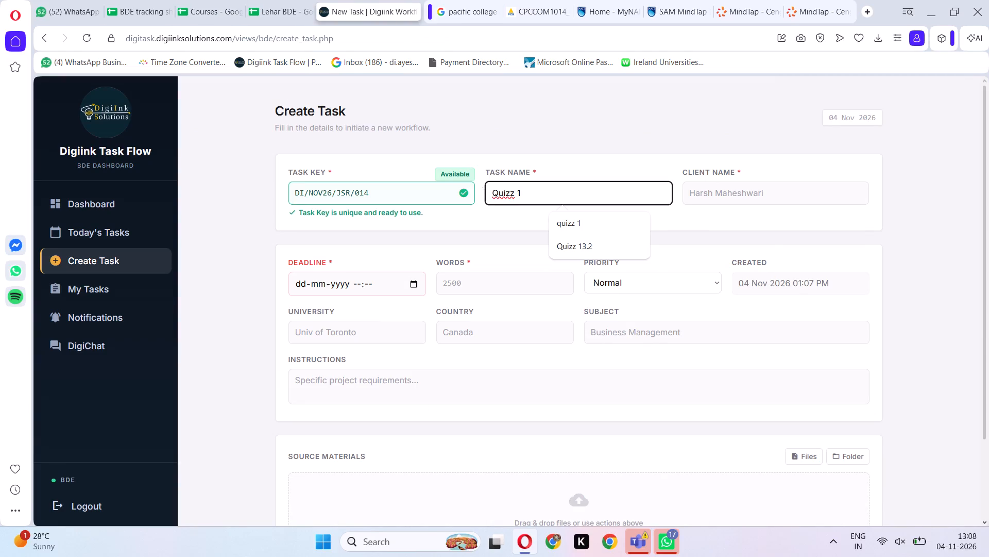
Set the client to Taranjot (priyanshi mam) and the word count to 300.
left_click(753, 189)
left_click(751, 250)
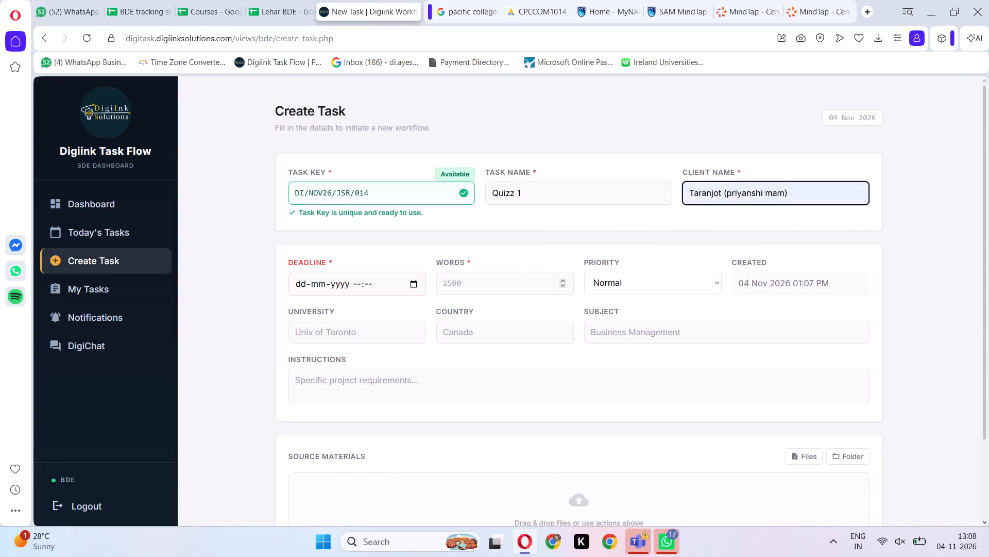
left_click(495, 285)
type("300")
Set the task's deadline to 11-11-2026 at 17:00.
left_click(411, 286)
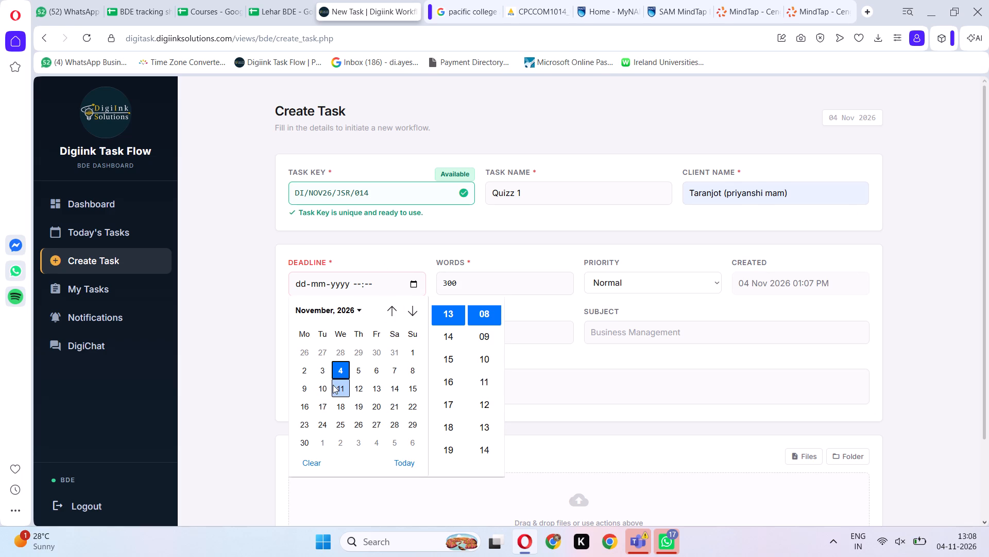
left_click(333, 385)
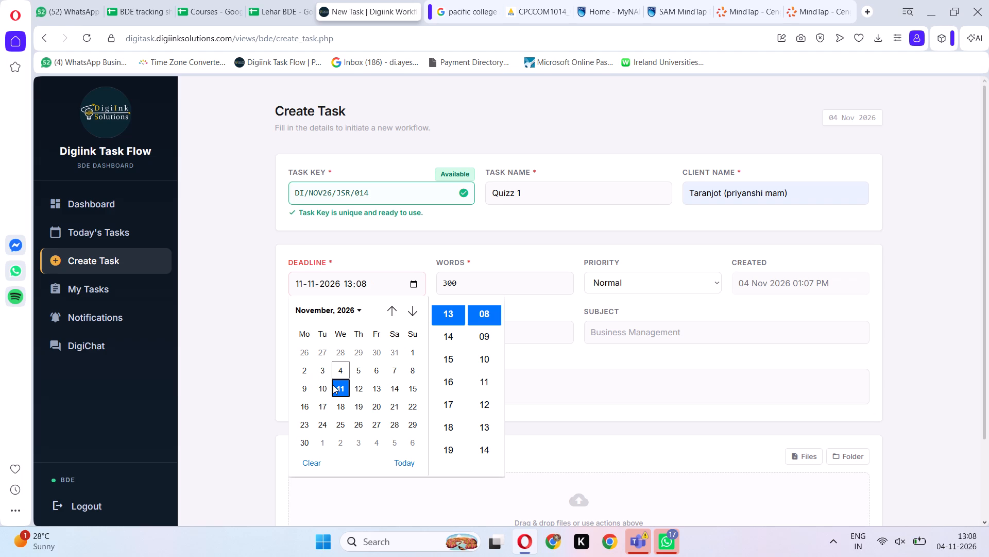
left_click(333, 385)
left_click(439, 403)
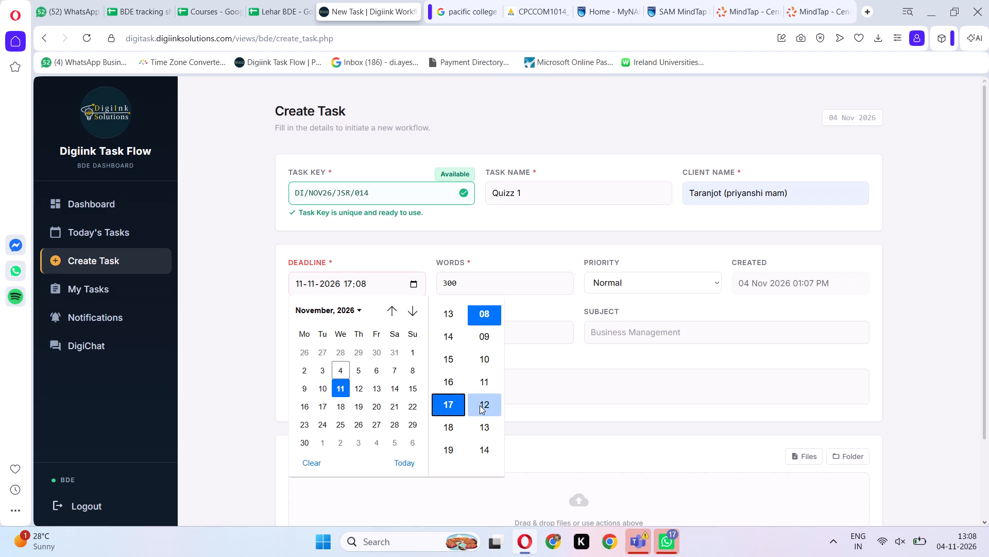
scroll(480, 405, "up", 5)
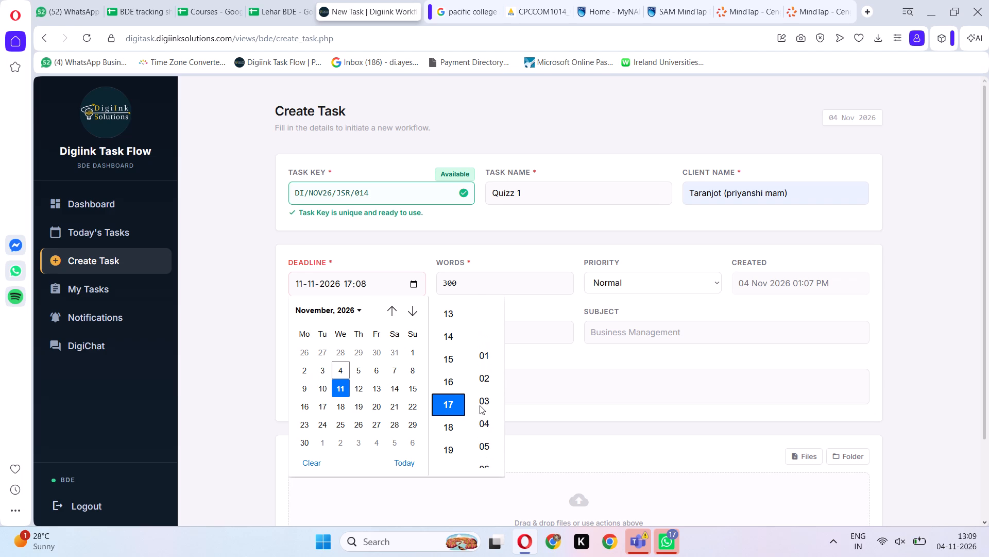
scroll(480, 405, "up", 2)
left_click(484, 390)
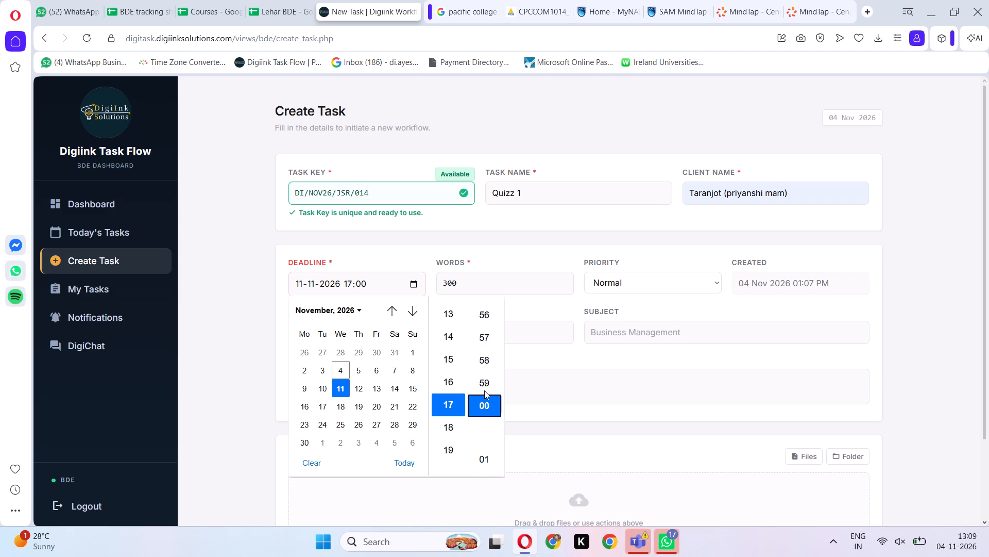
left_click(572, 371)
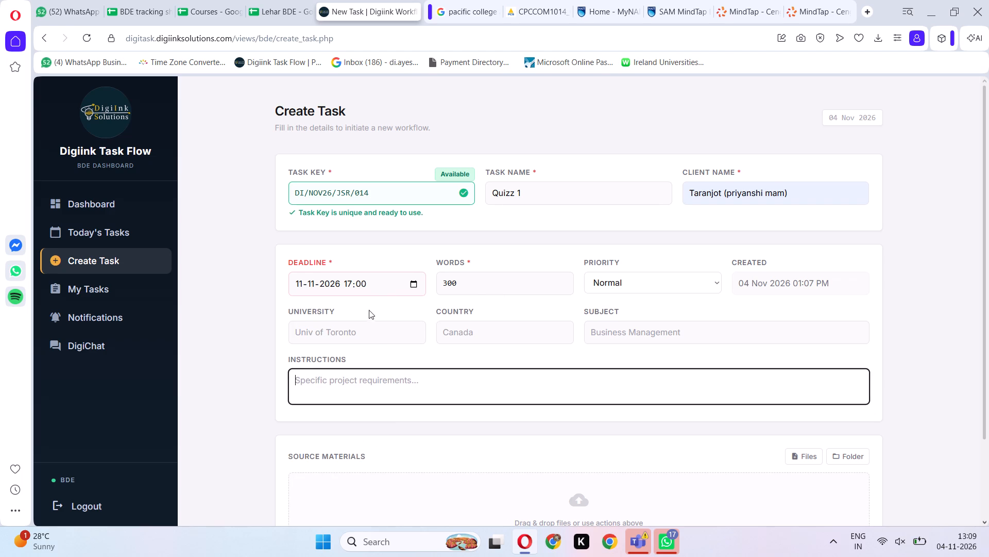
Fill in the task's university as NAIT, country as Canada and subject as ITBA1001.
left_click(377, 340)
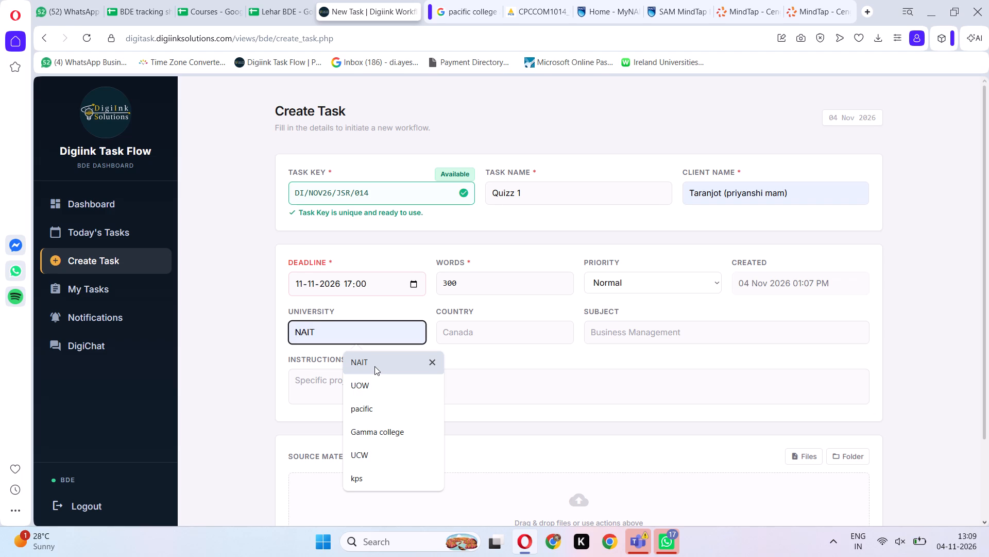
left_click(374, 364)
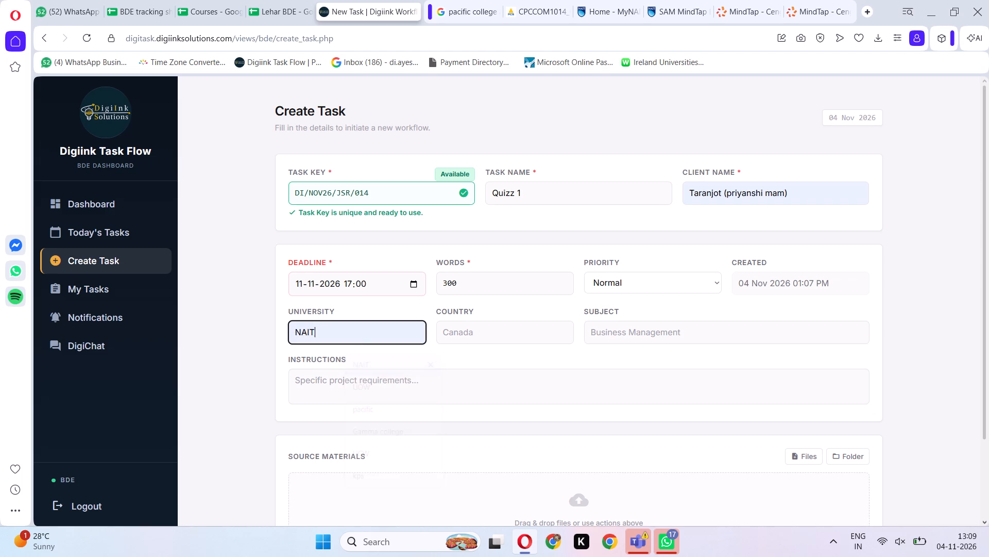
left_click(458, 331)
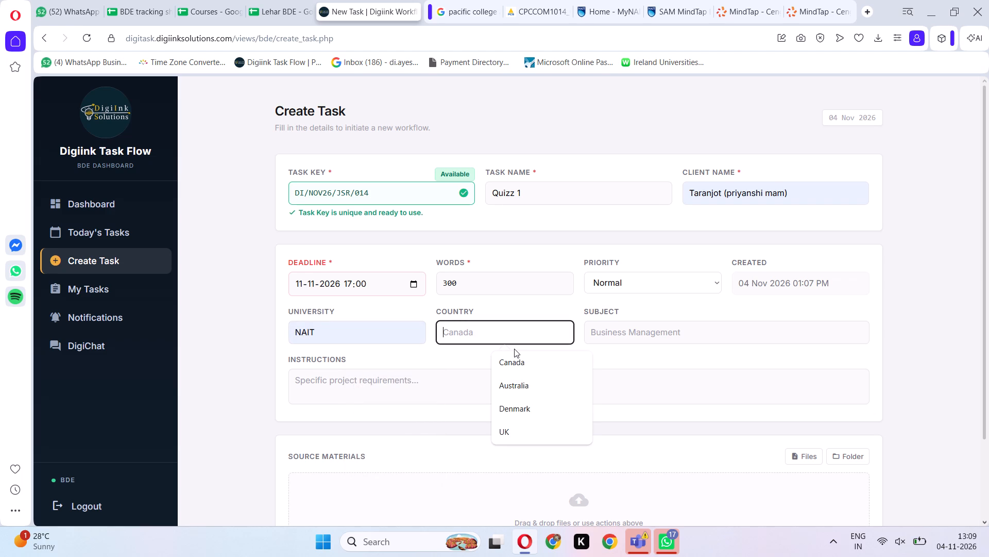
left_click(517, 358)
left_click(598, 336)
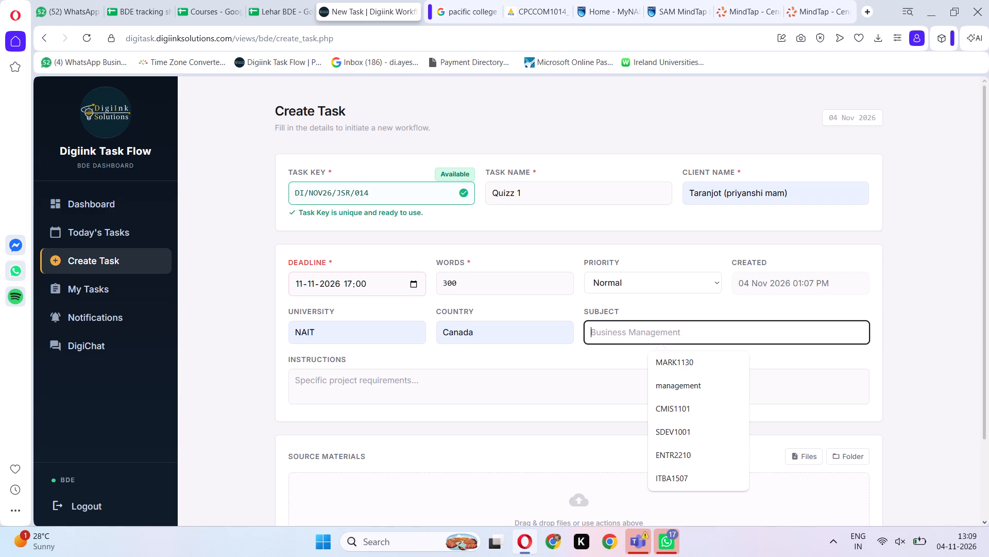
type("ITBA")
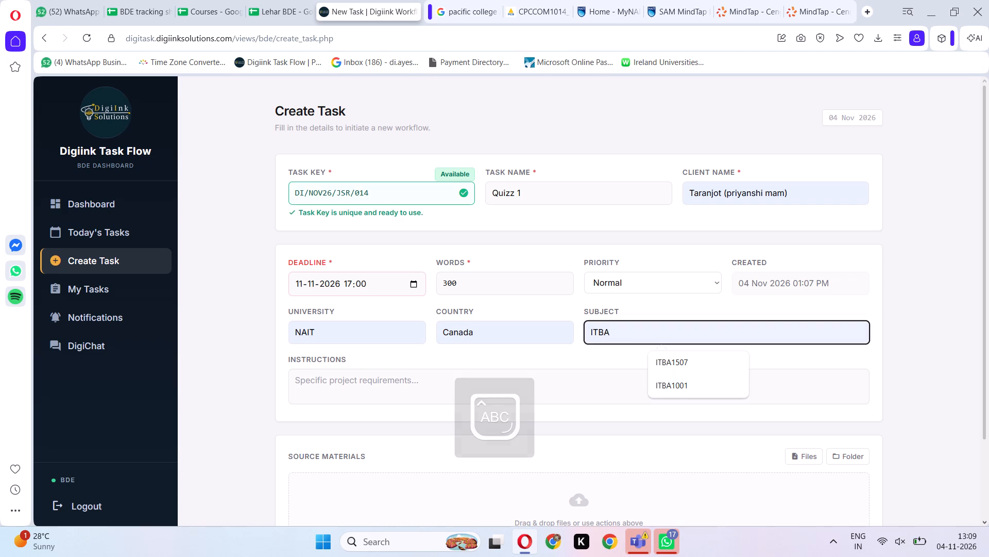
left_click(675, 389)
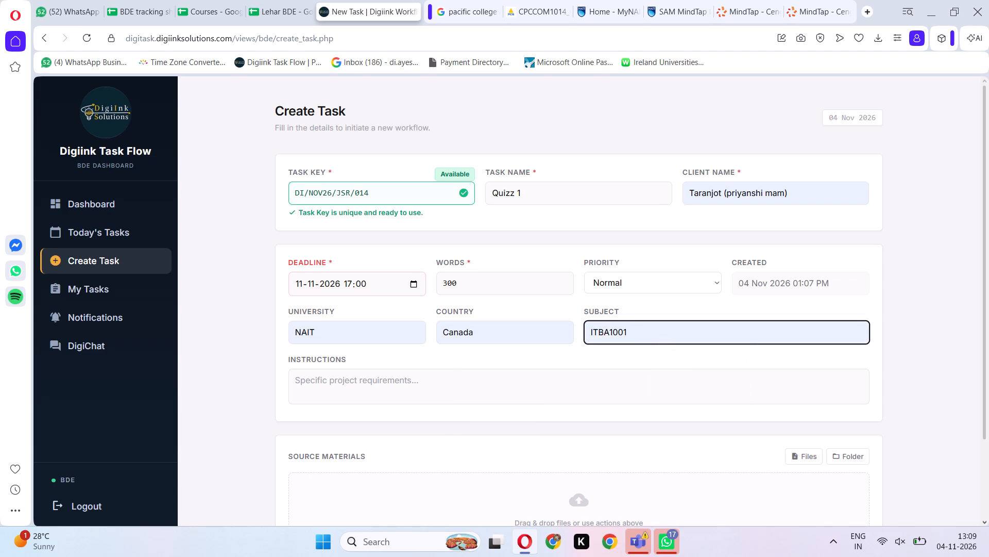
left_click(359, 383)
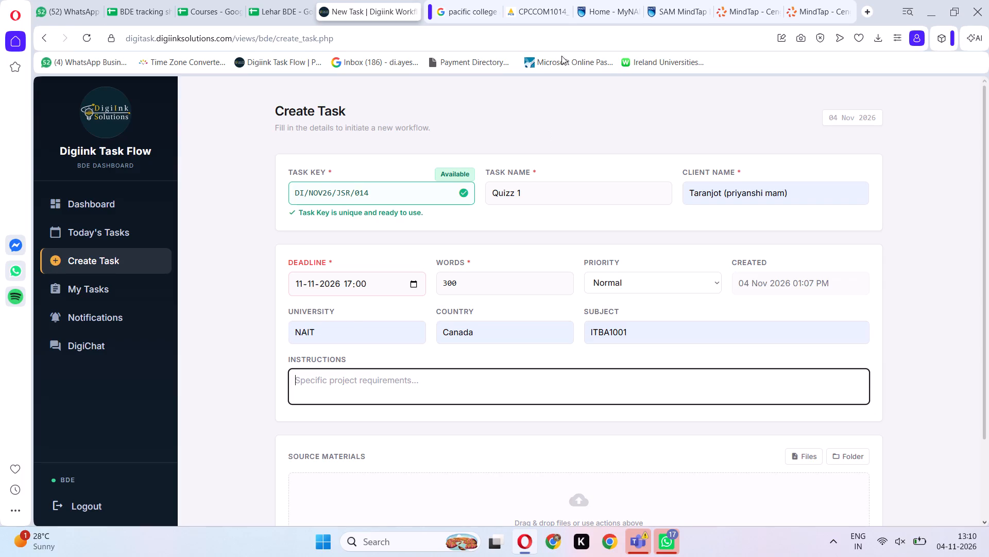
Switch to the myNAIT home page and close the SAM MindTap page and the two MindTap pages beside it.
left_click(620, 4)
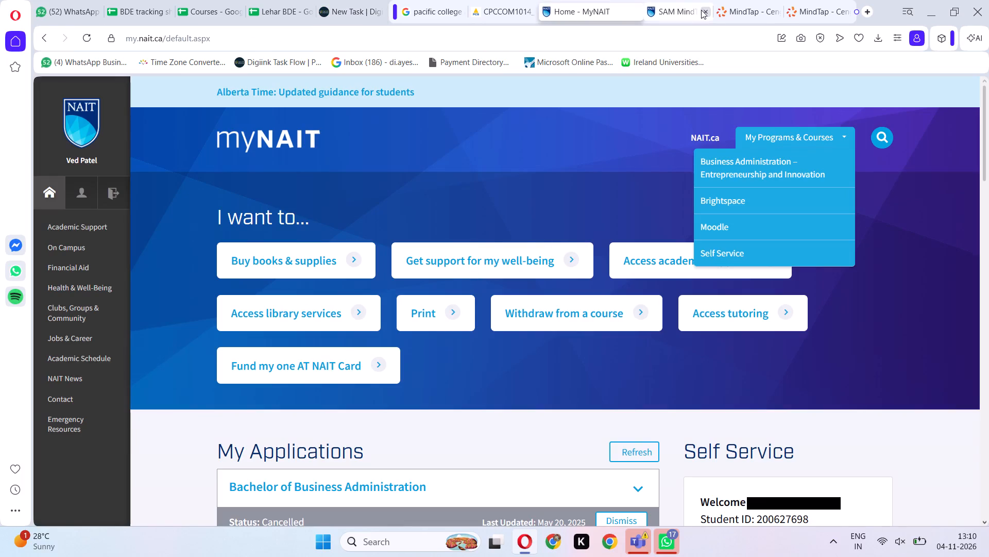
left_click(702, 11)
left_click(702, 11)
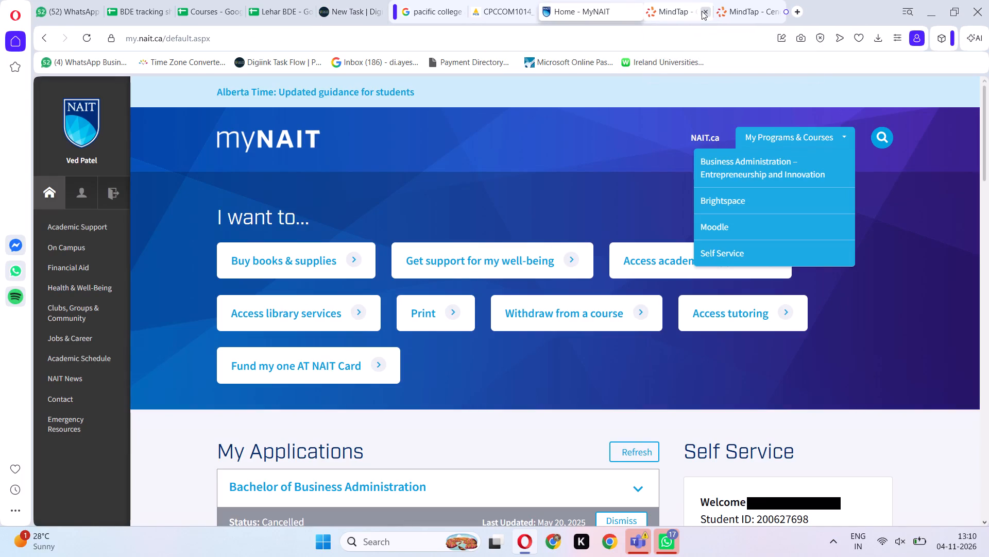
left_click(702, 11)
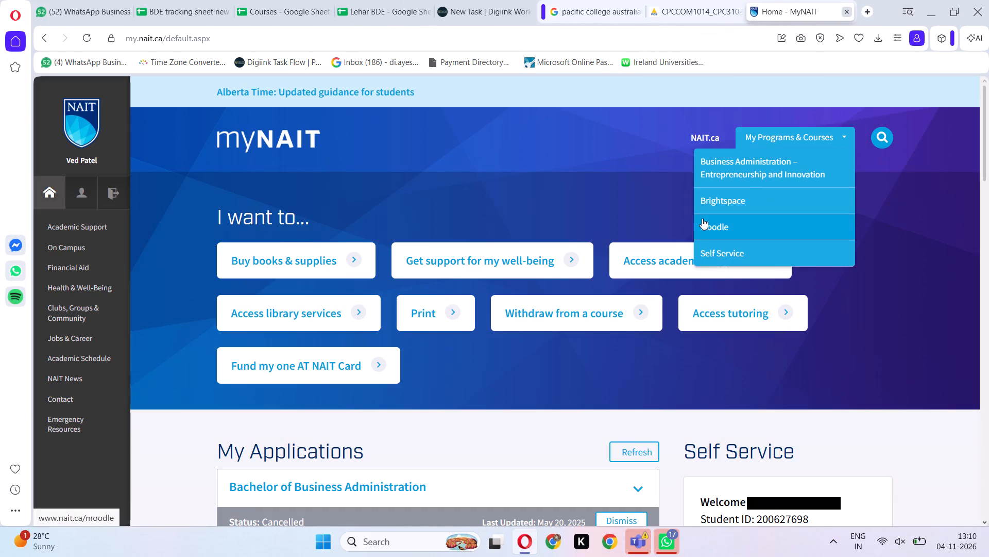
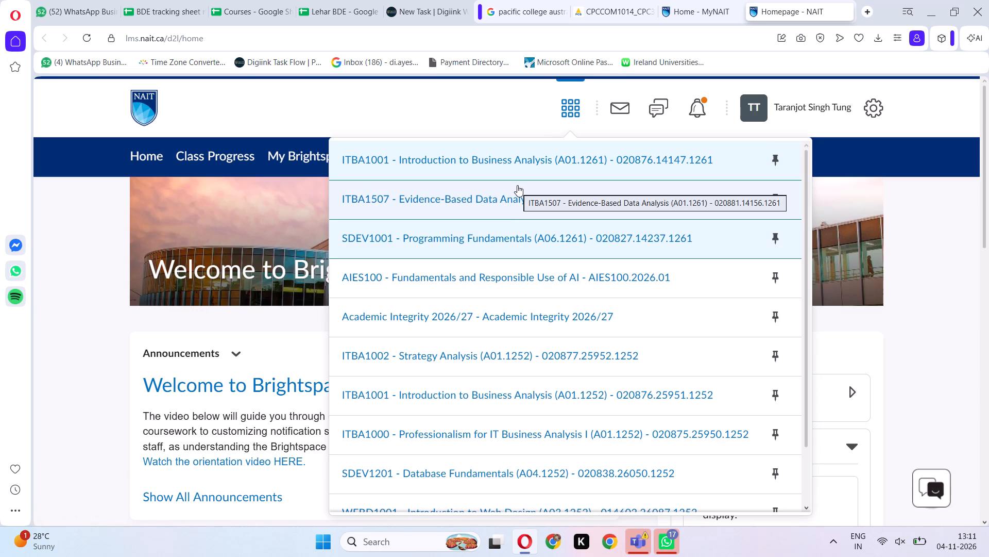
Open the quizzes of the ITBA1001 Introduction to Business Analysis (A01.1261) course and go to the 03. Business Analysis Terminology Practice Quiz summary.
left_click(500, 157)
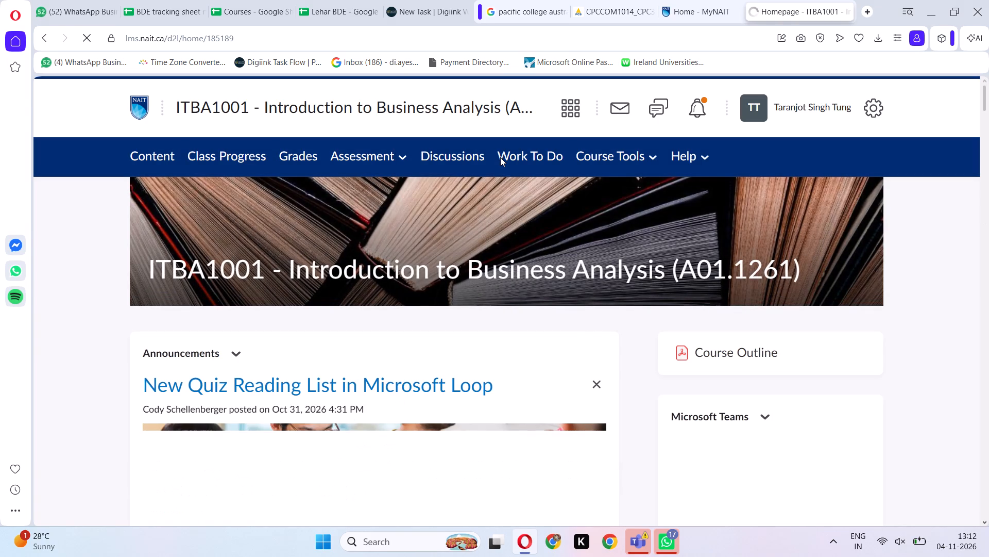
left_click(353, 158)
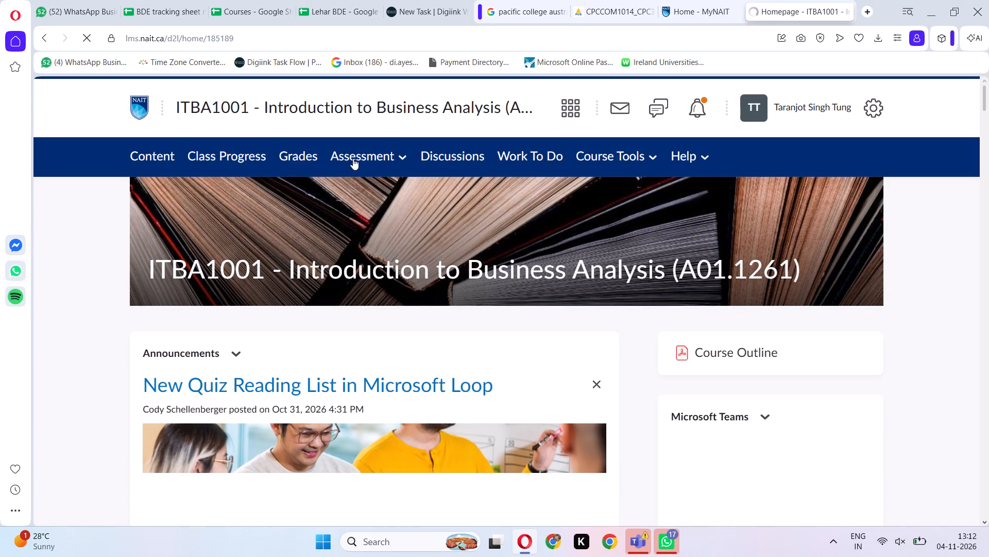
left_click(341, 221)
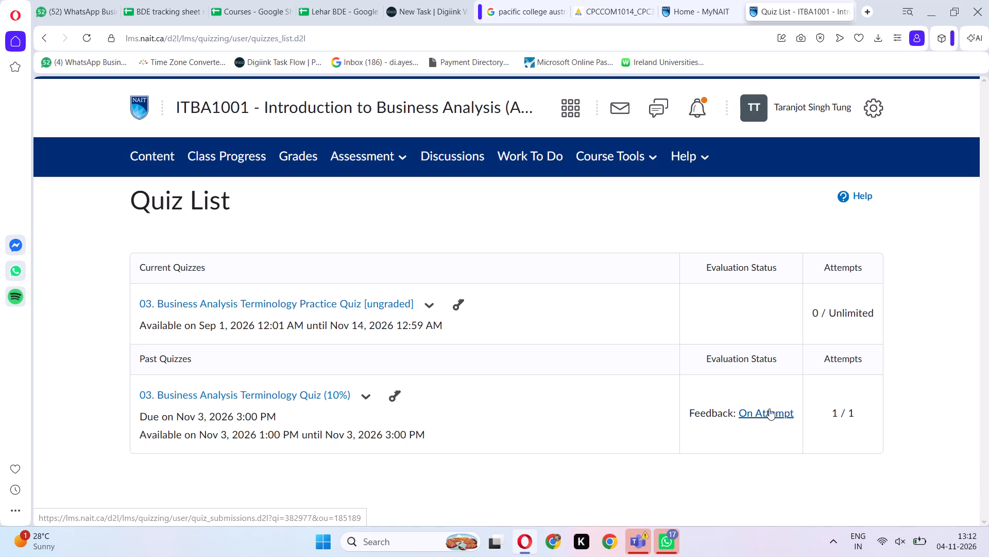
Open the summary of the ungraded 03. Business Analysis Terminology Practice Quiz from the quiz list.
left_click(307, 300)
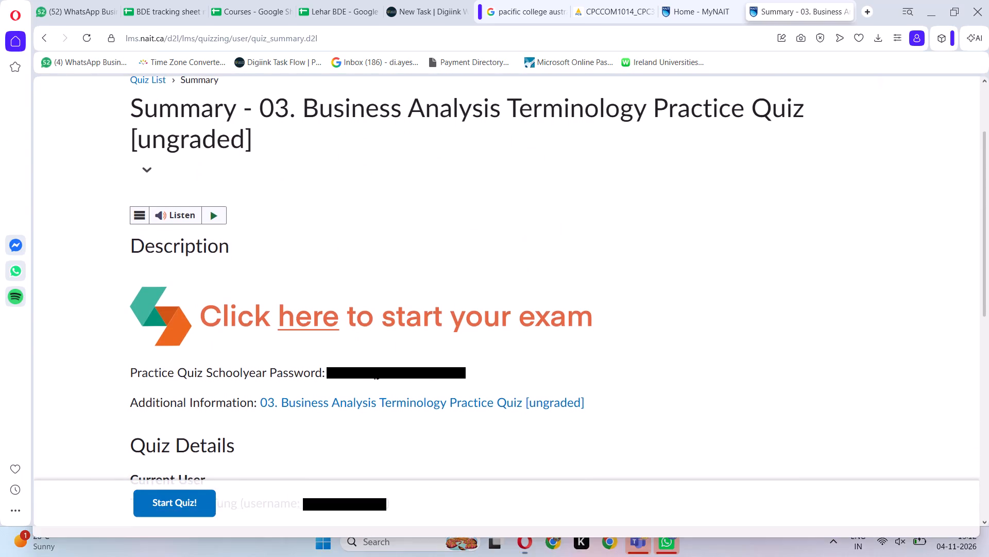
Capture a screenshot of the practice quiz summary from its title through the Additional Information line, and return to the Digiink Create Task form.
left_click_drag(122, 90, 531, 232)
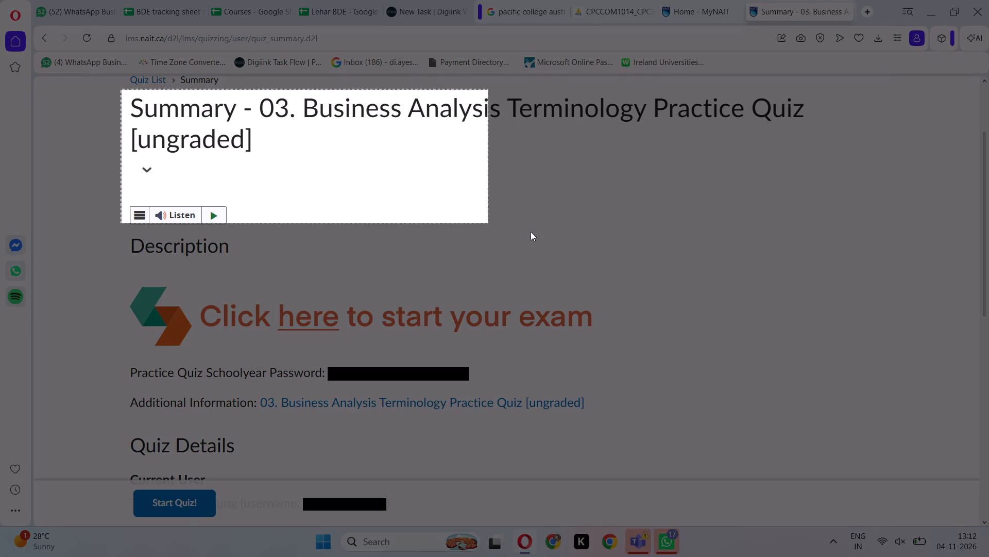
left_click_drag(531, 232, 786, 441)
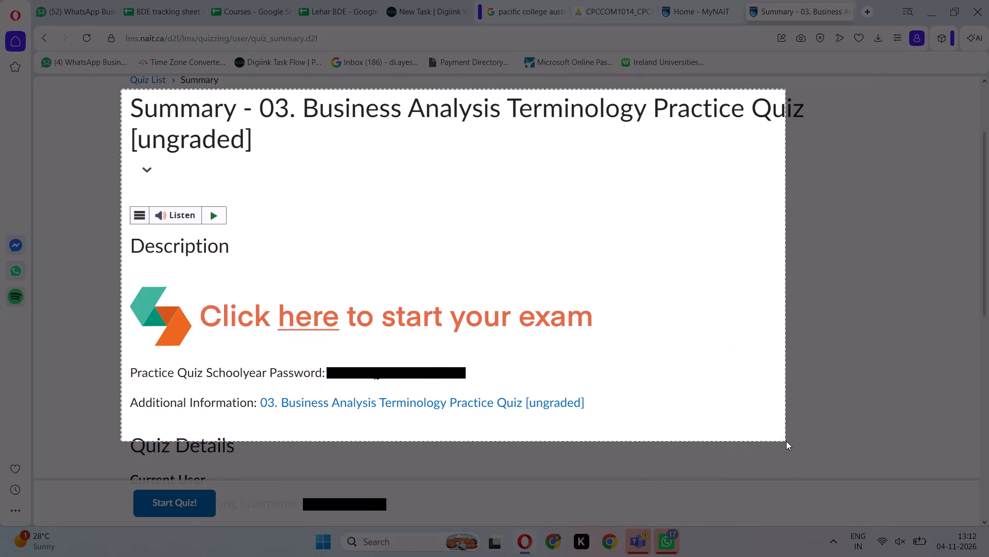
left_click_drag(786, 441, 830, 439)
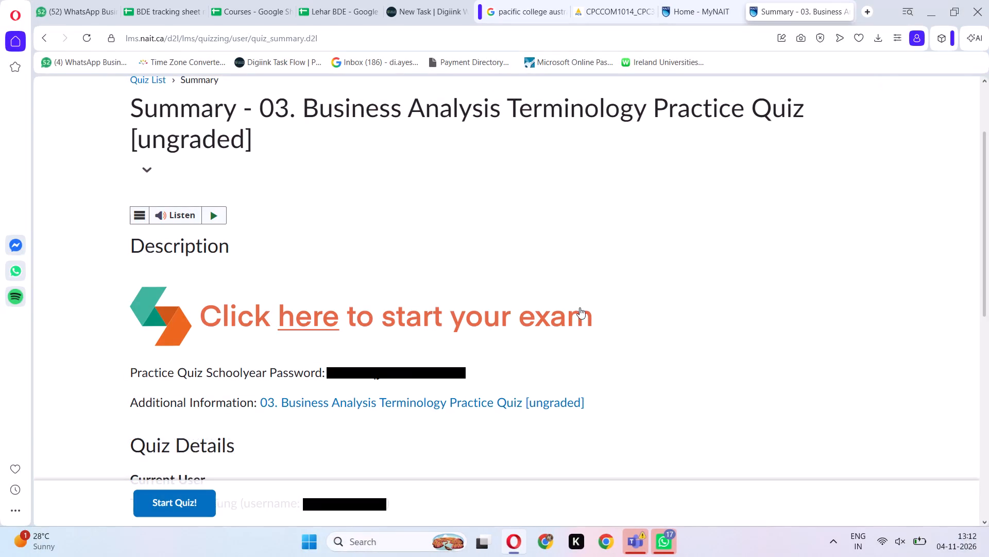
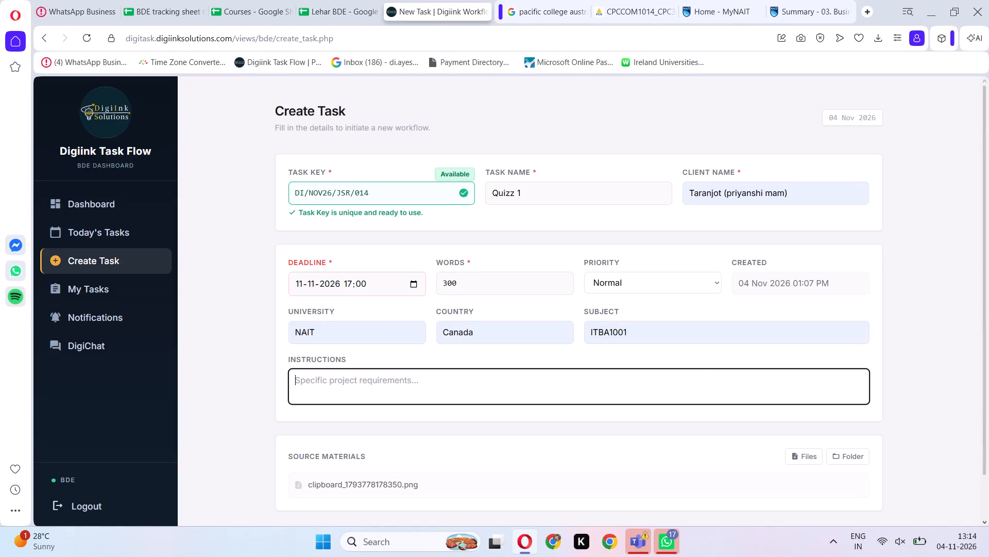
Paste the copied two-line details into the task's instructions and create the Quizz 1 task.
key("ctrl+v")
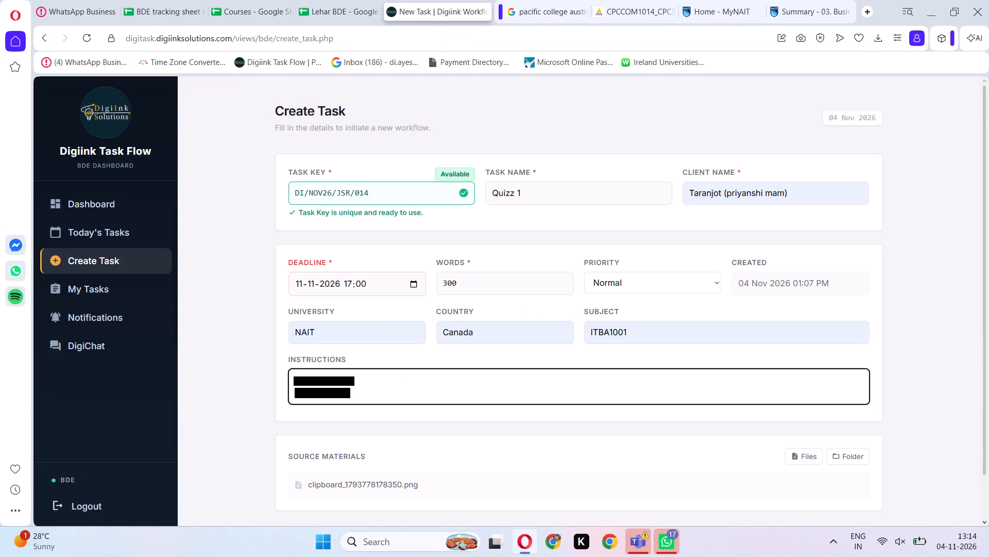
scroll(744, 385, "down", 5)
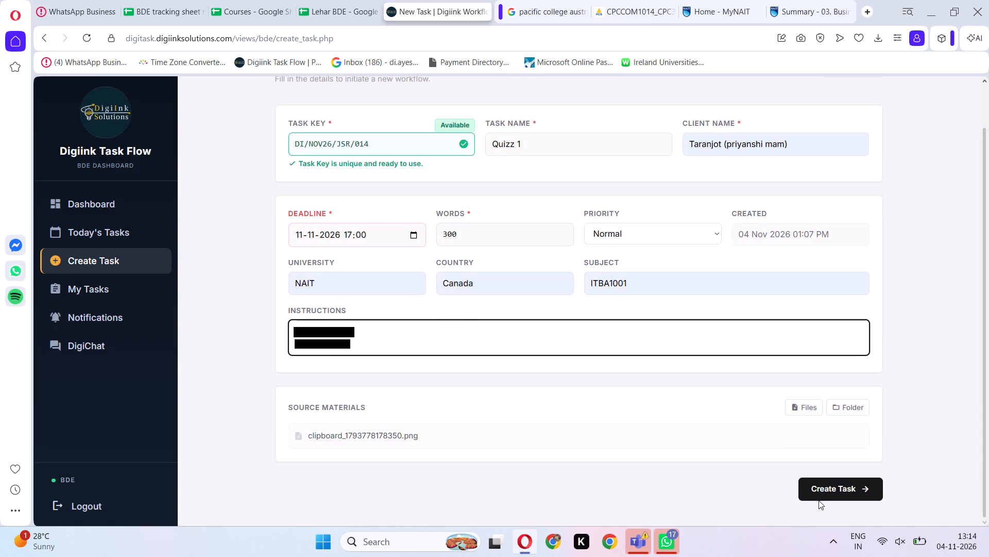
left_click(819, 500)
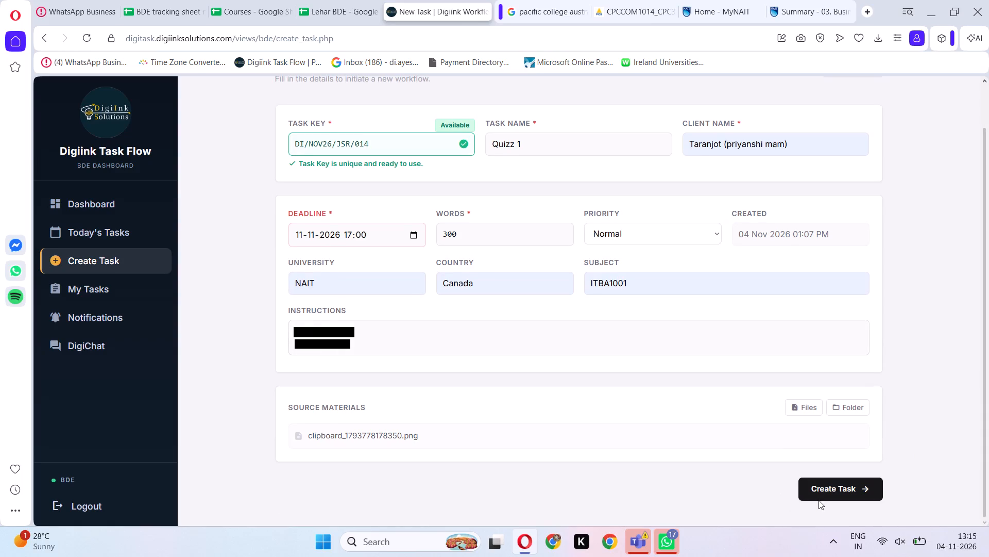
left_click(820, 493)
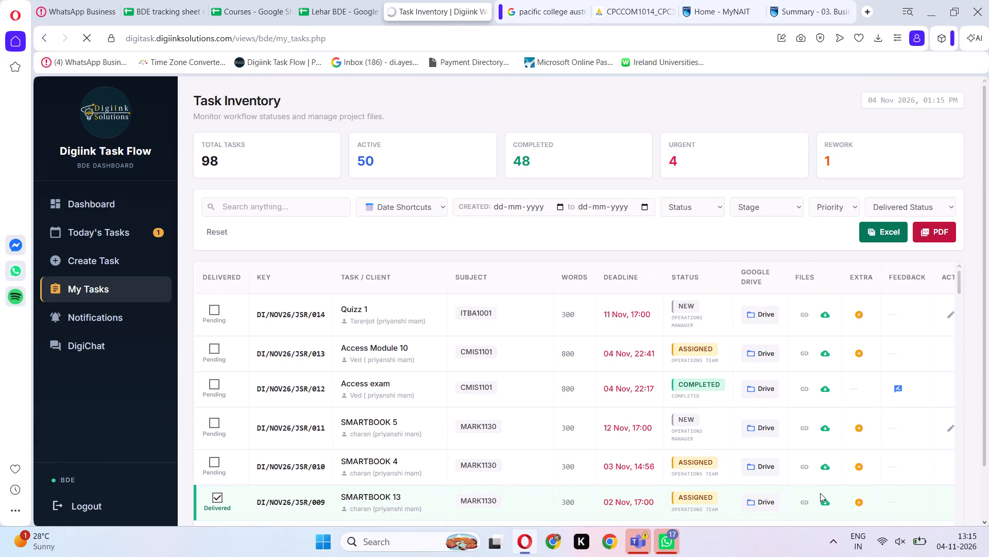
Switch to the Courses spreadsheet and select the quizz 1 cell under Introduction to Business Analysis ITBA1001.
left_click(247, 2)
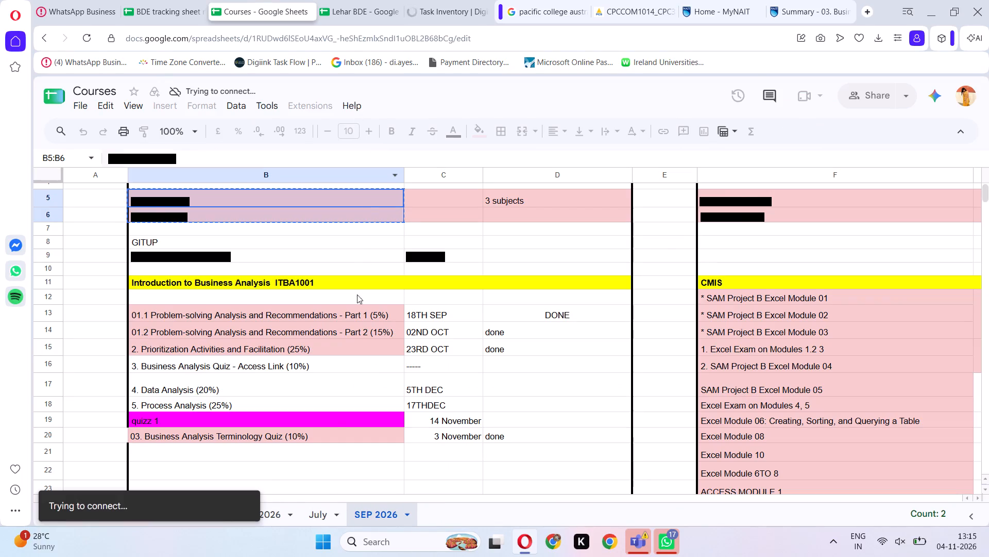
left_click(330, 417)
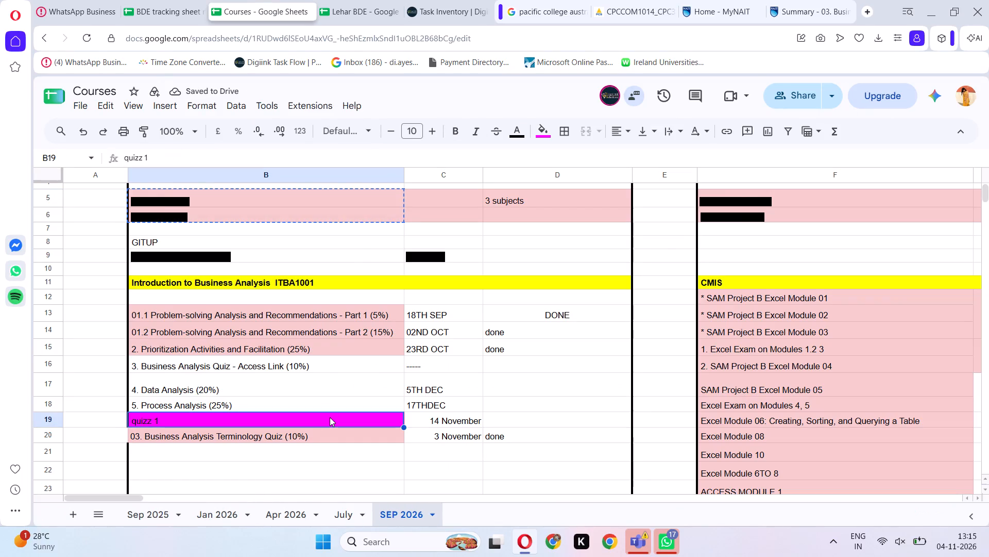
Fill the quizz 1 cell in the SEP 2026 sheet with light red and enter JSR/14 beside its 14 November date.
left_click(538, 136)
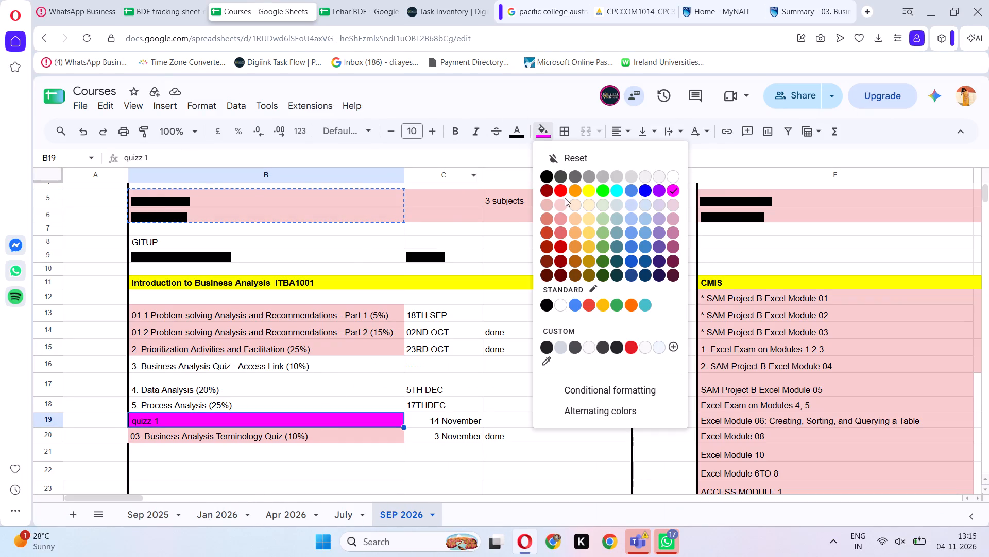
left_click(554, 205)
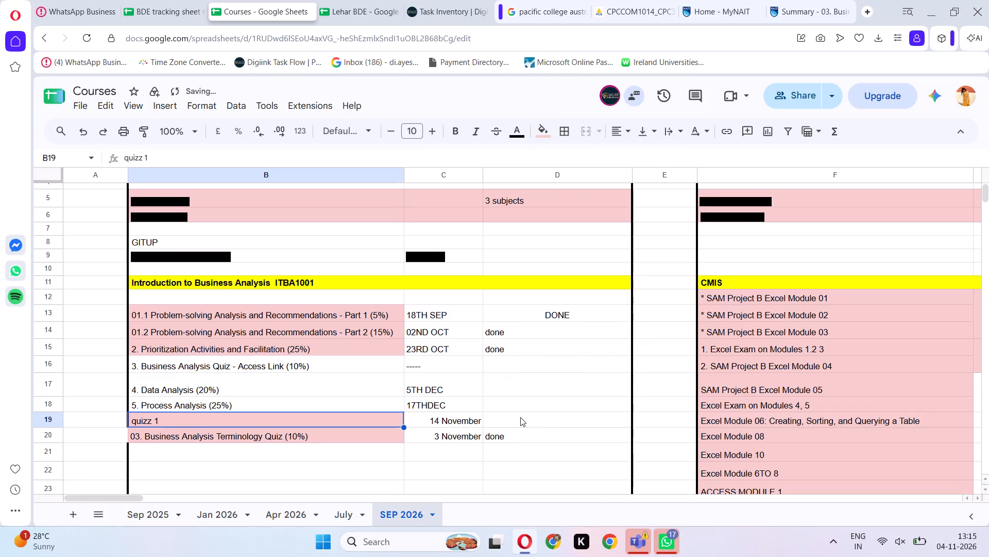
left_click(509, 421)
type("JSR/")
type("14")
key("Return")
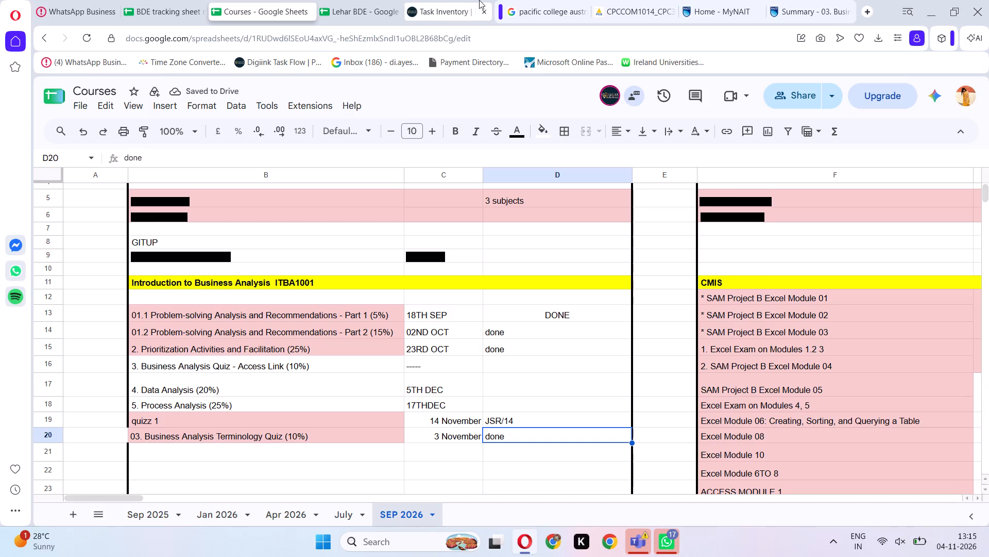
Mark the Access exam task DI/NOV26/JSR/012 as delivered in the Digiink Task Inventory.
left_click(429, 12)
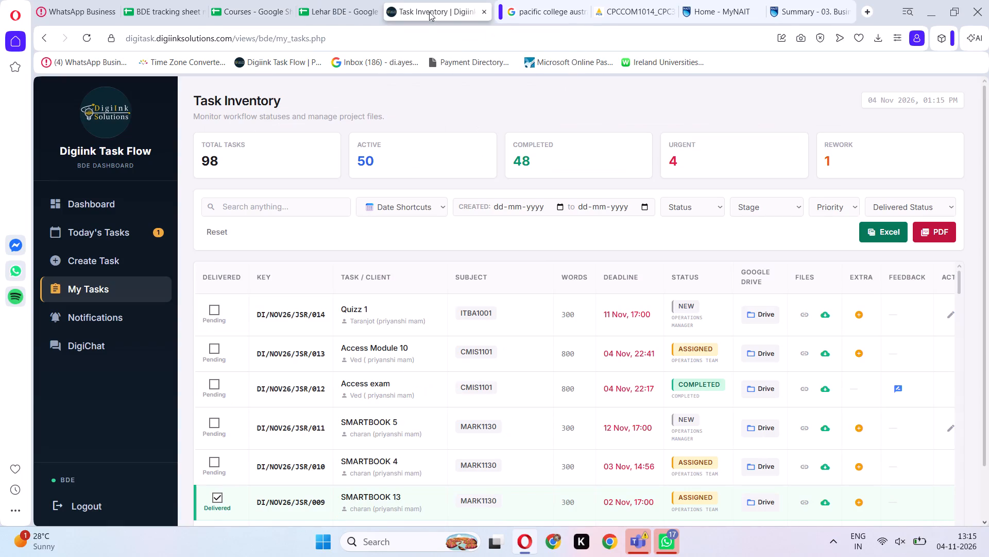
left_click(211, 387)
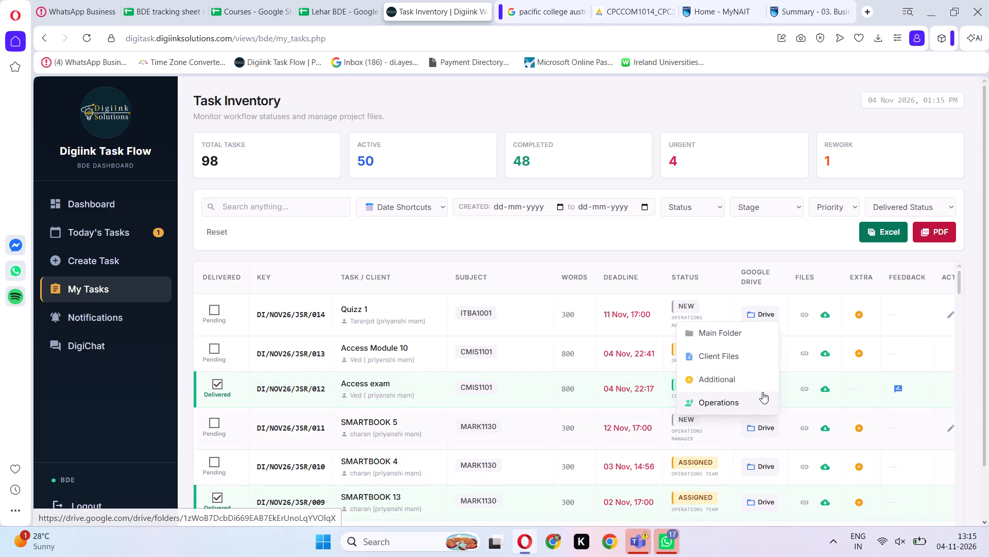
Open the Operations folder in Google Drive for the Quizz 1 task DI/NOV26/JSR/014.
left_click(747, 406)
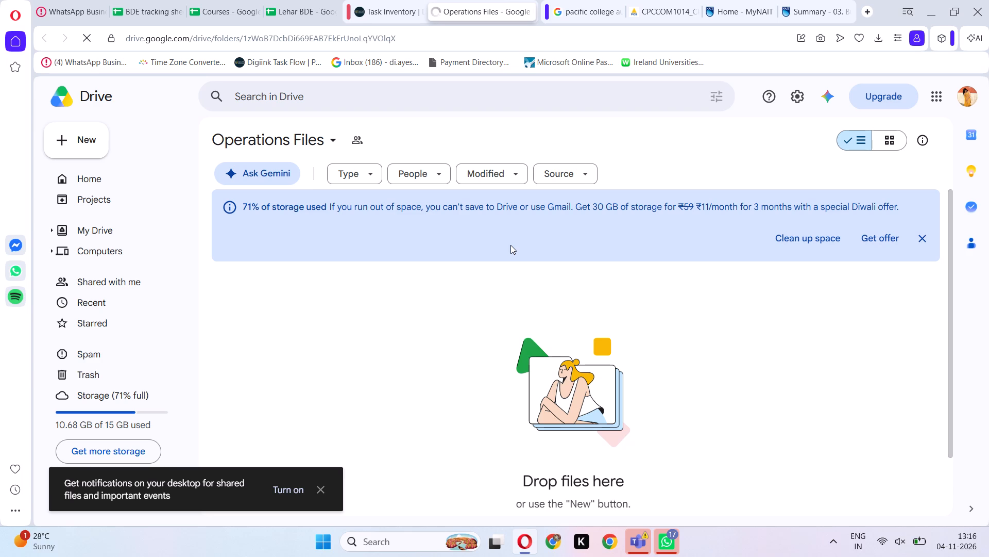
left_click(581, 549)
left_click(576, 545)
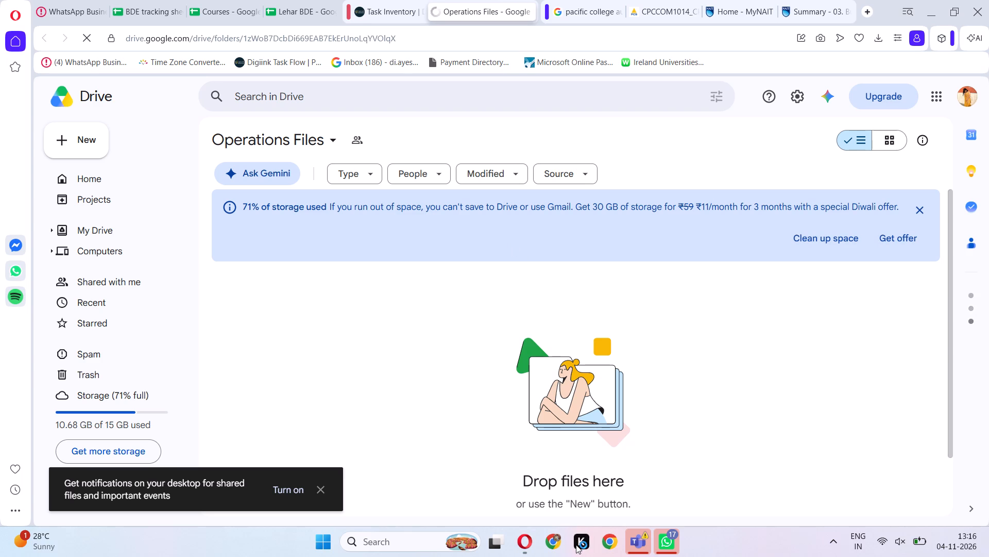
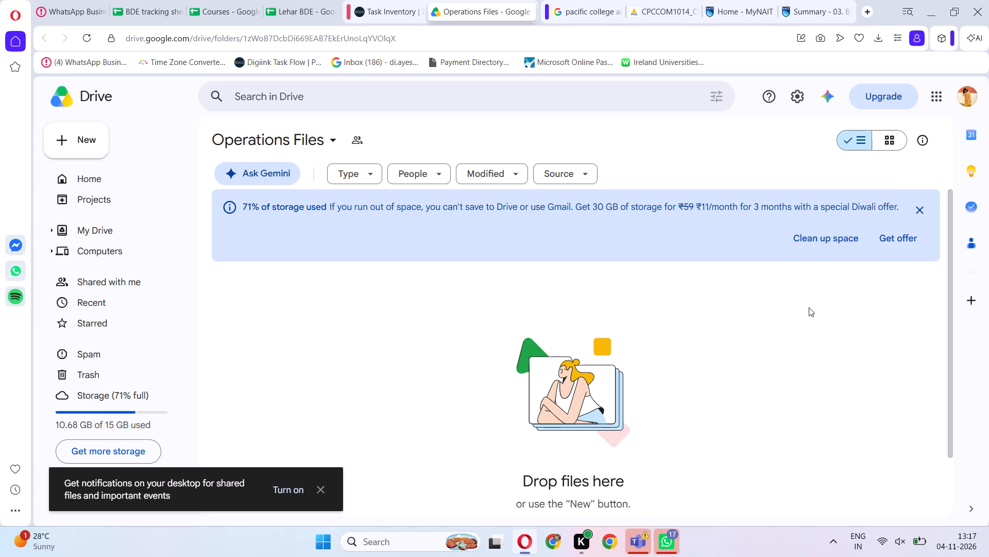
Review the details and instructions of the ITBA1507 quizz 3 task DI/NOV26/JSR/008 in Digiink Task Flow, then return to the Task Inventory.
left_click(360, 4)
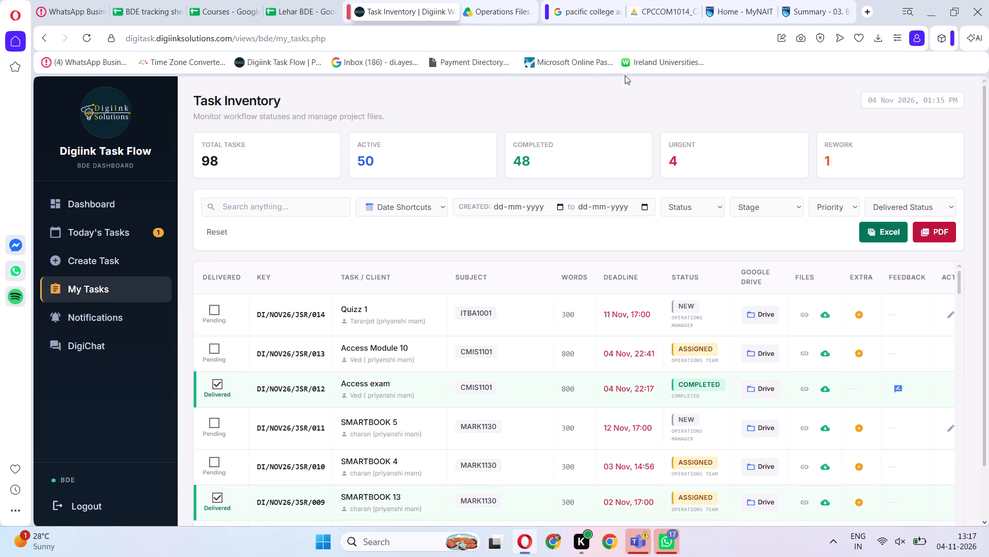
scroll(489, 460, "down", 3)
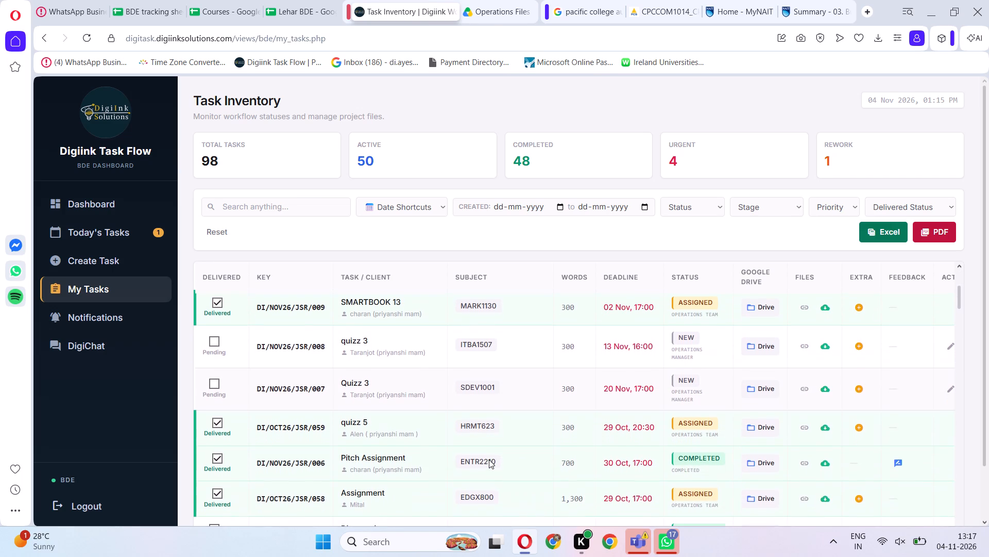
scroll(489, 460, "down", 1)
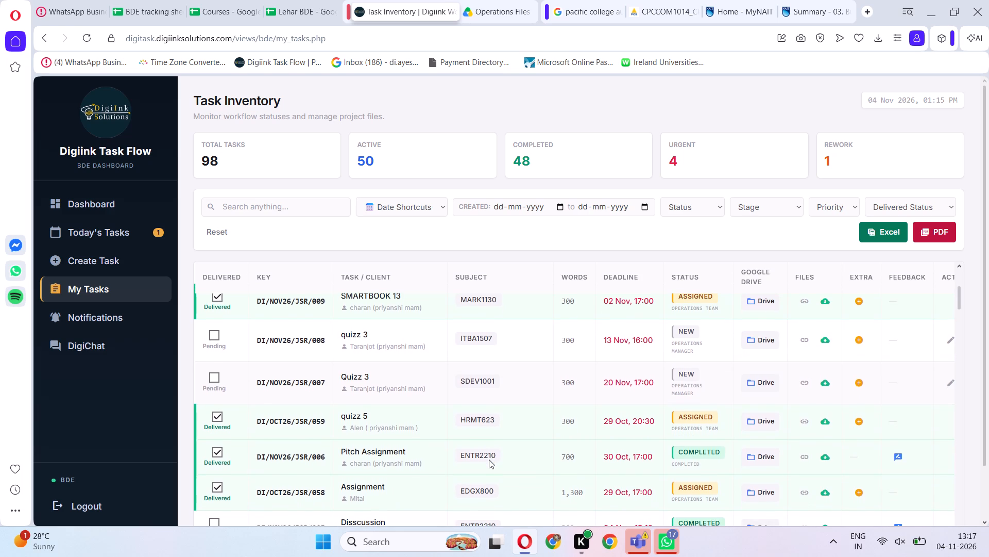
scroll(489, 460, "down", 1)
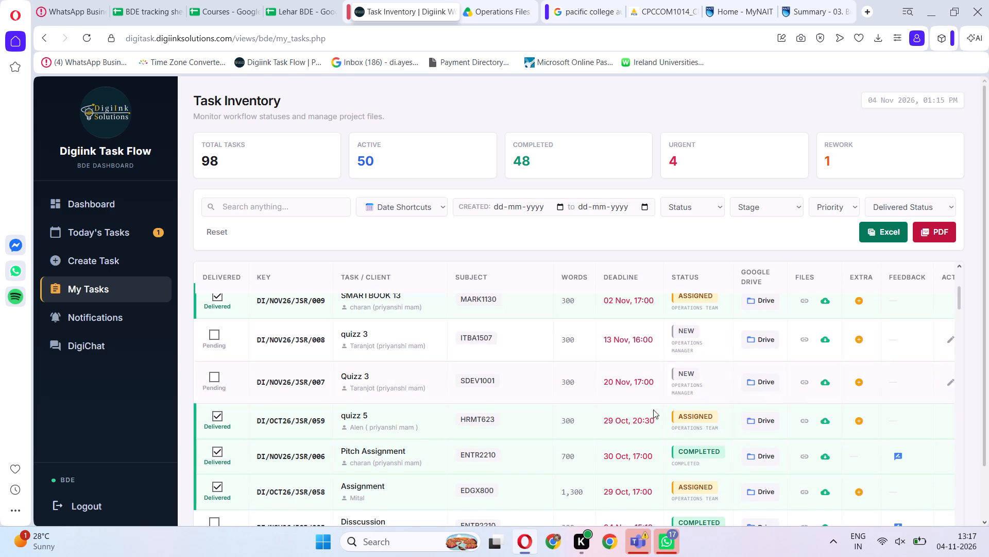
left_click(949, 334)
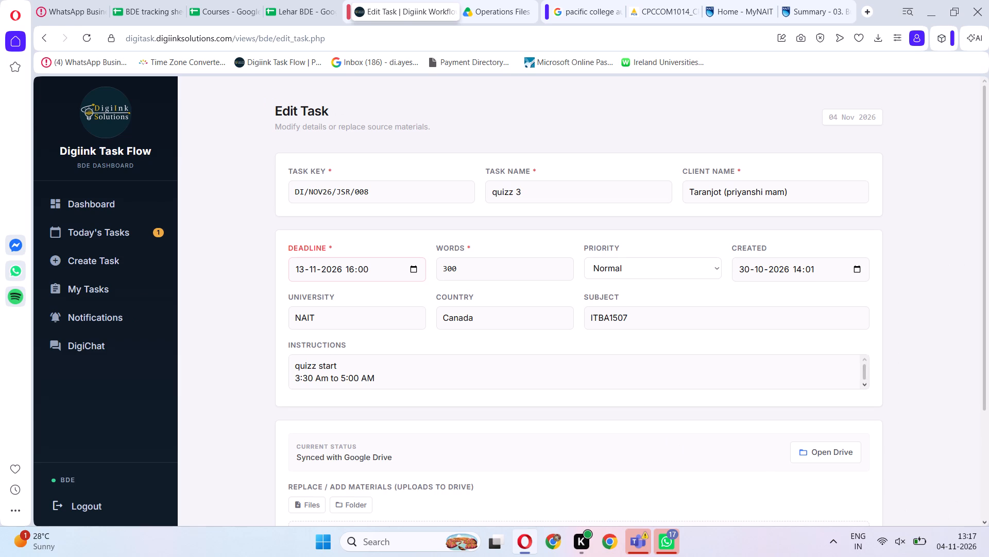
scroll(611, 383, "down", 1)
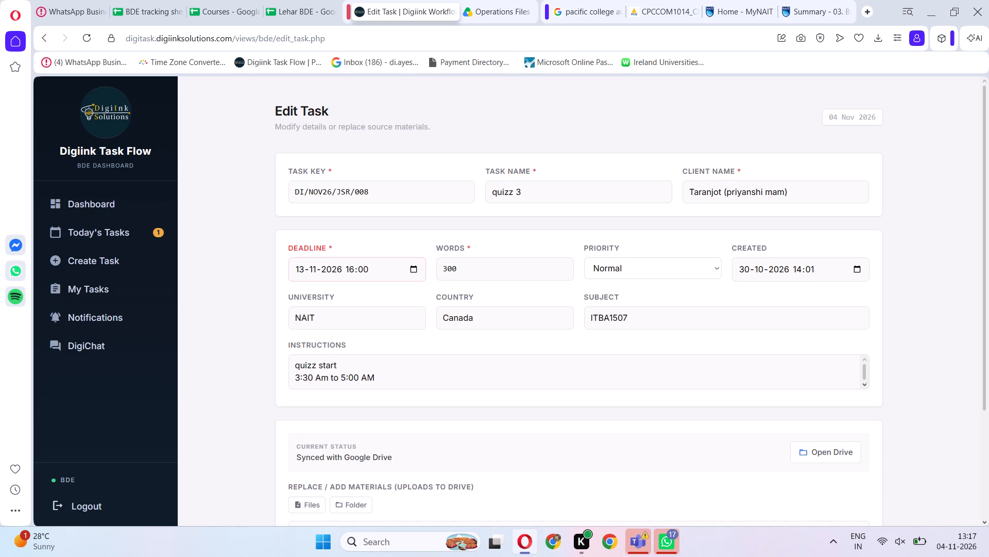
scroll(611, 383, "down", 1)
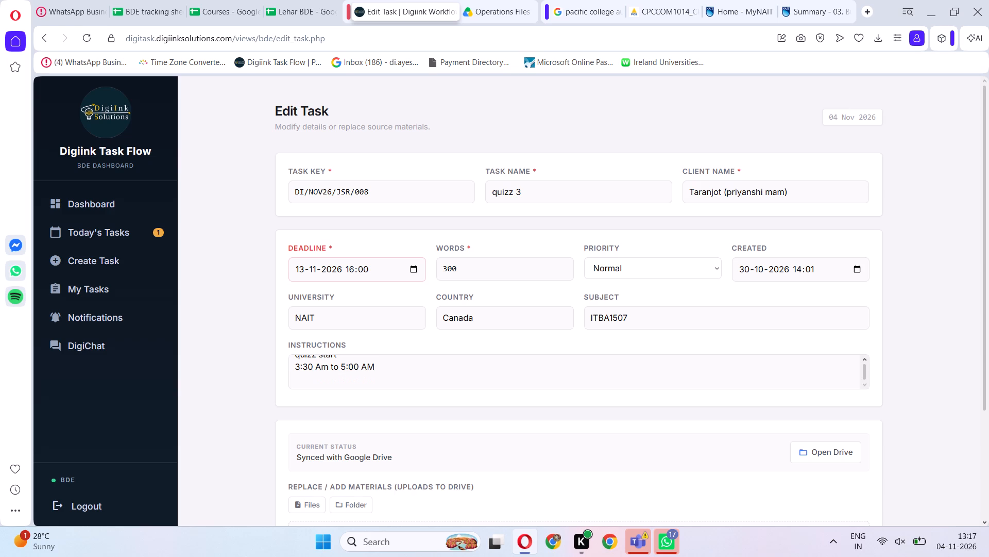
scroll(611, 383, "down", 1)
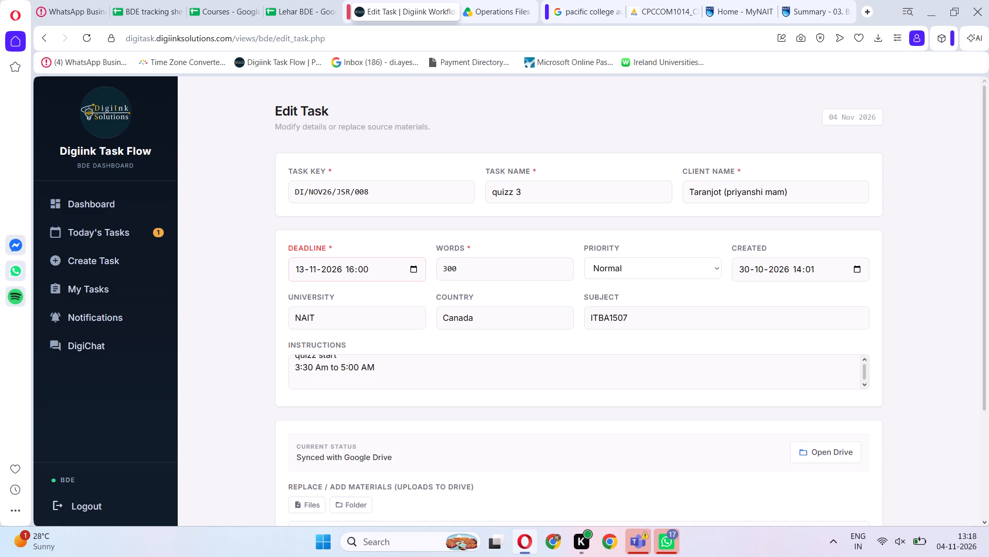
scroll(611, 383, "down", 4)
left_click(40, 40)
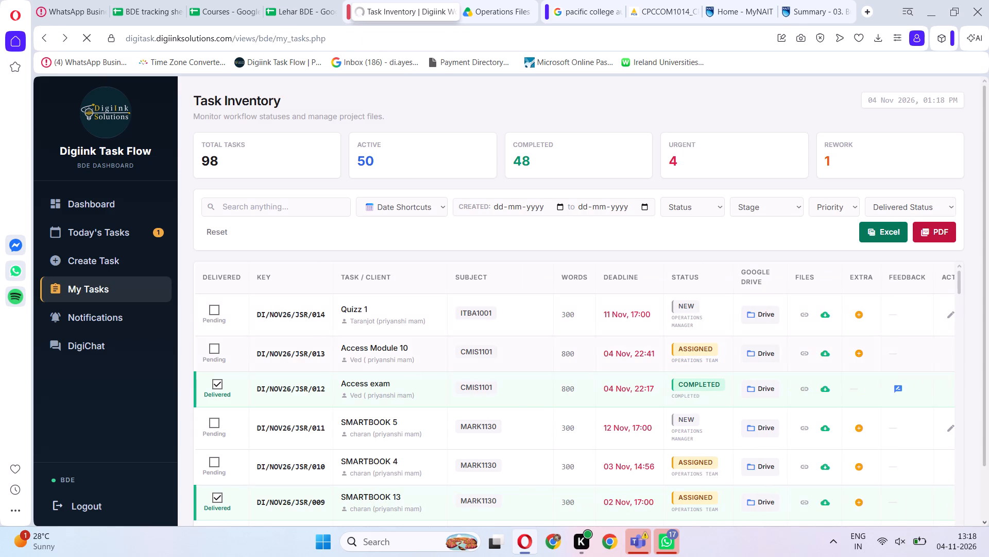
Mark the ITBA1001 Business Analysis Quiz task DI/NOV26/JSR/001 as delivered in the Task Inventory.
scroll(406, 482, "down", 1)
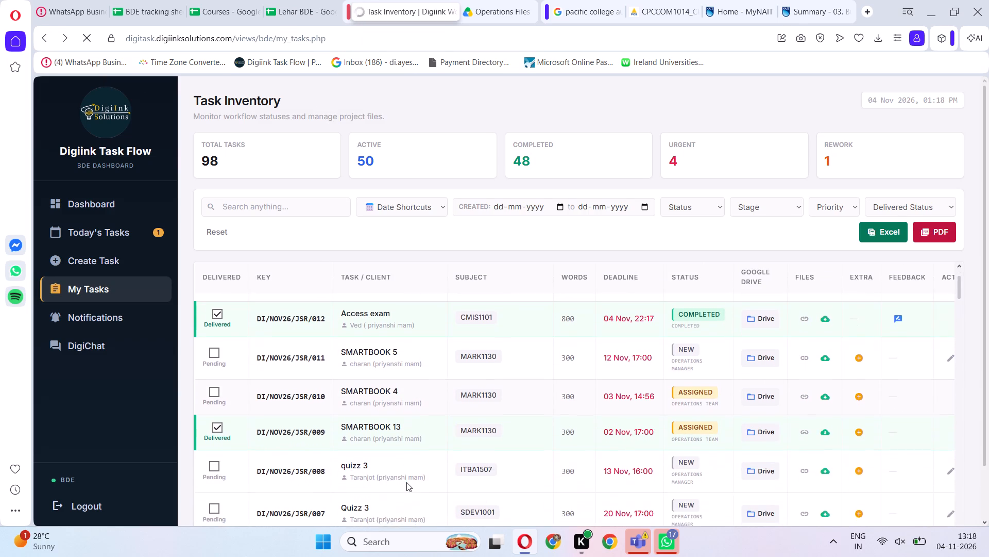
scroll(406, 482, "down", 2)
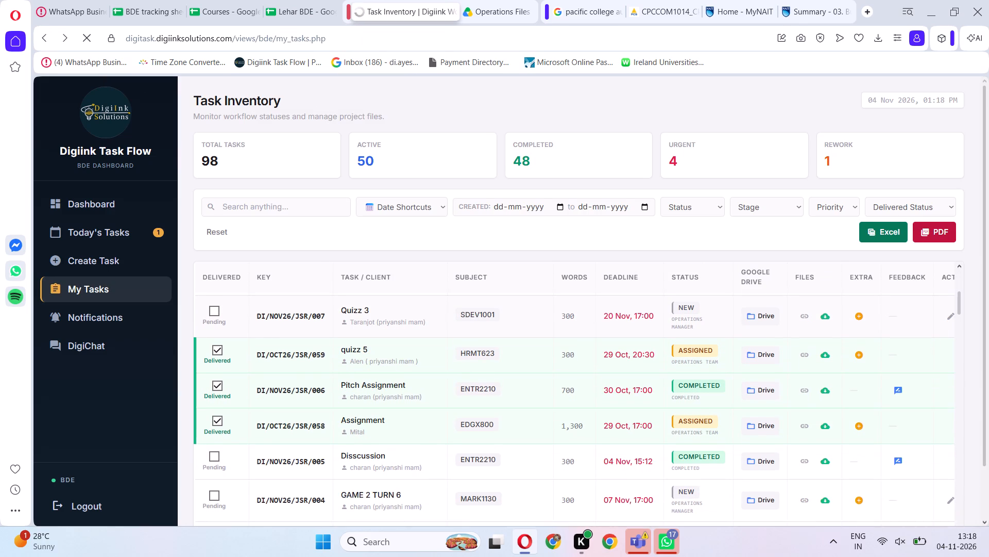
scroll(406, 482, "down", 3)
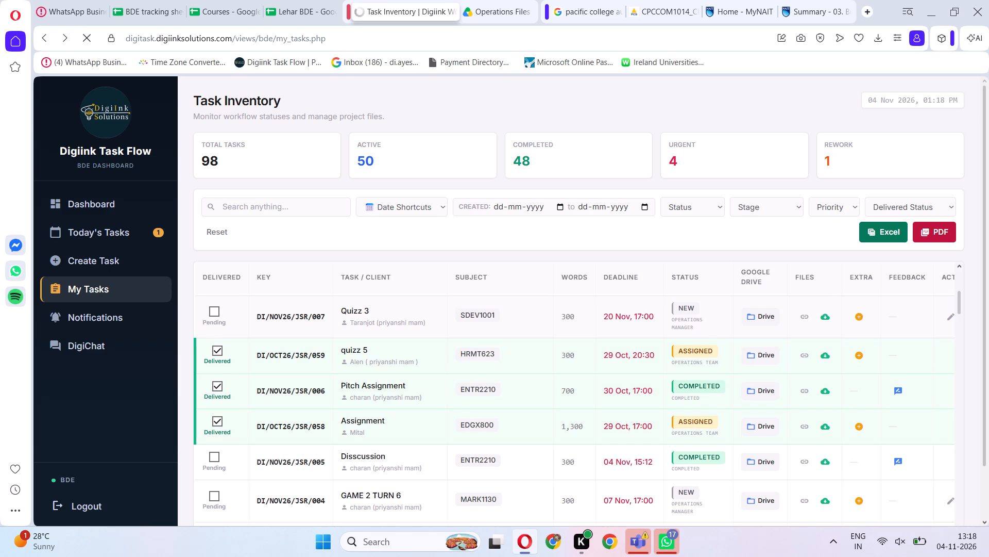
scroll(406, 482, "down", 2)
scroll(471, 477, "down", 5)
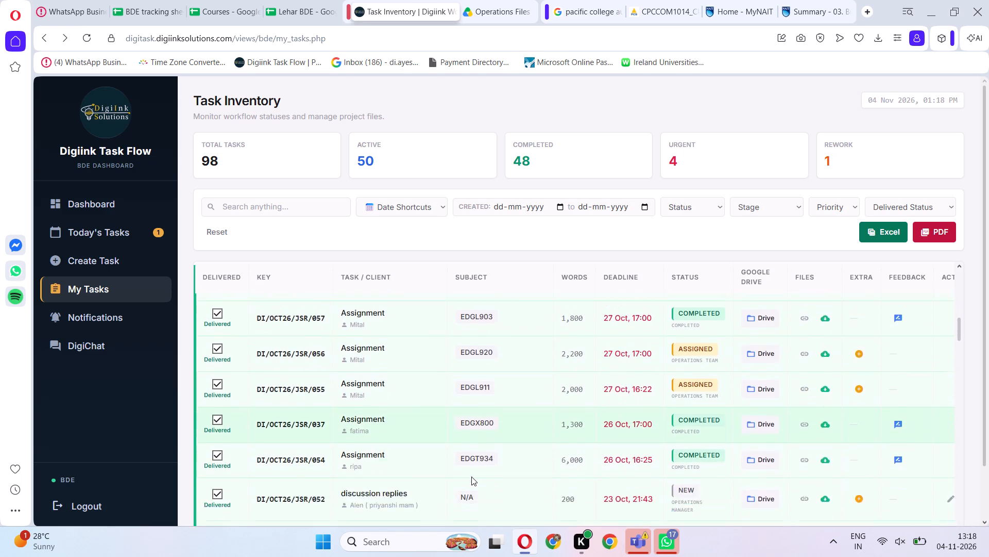
scroll(471, 477, "down", 4)
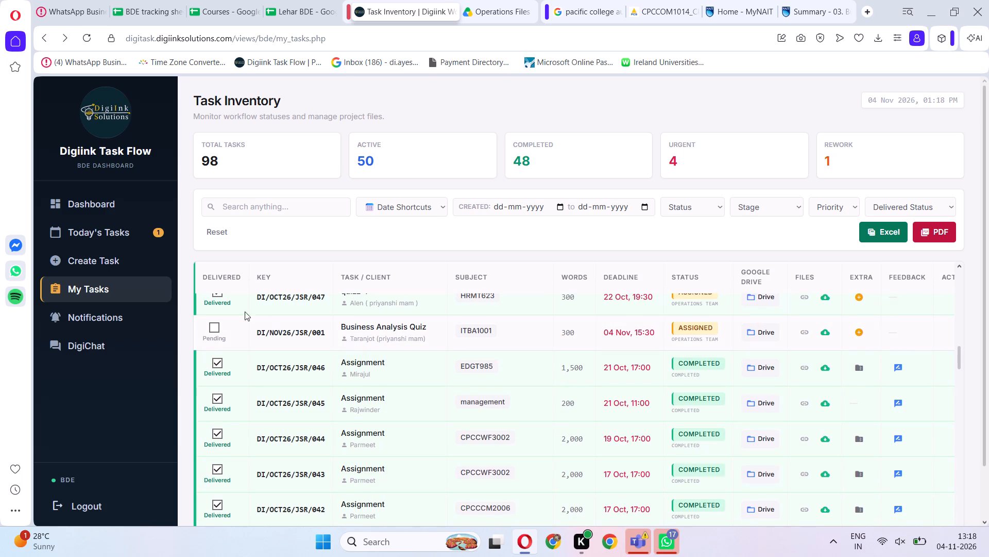
left_click(206, 333)
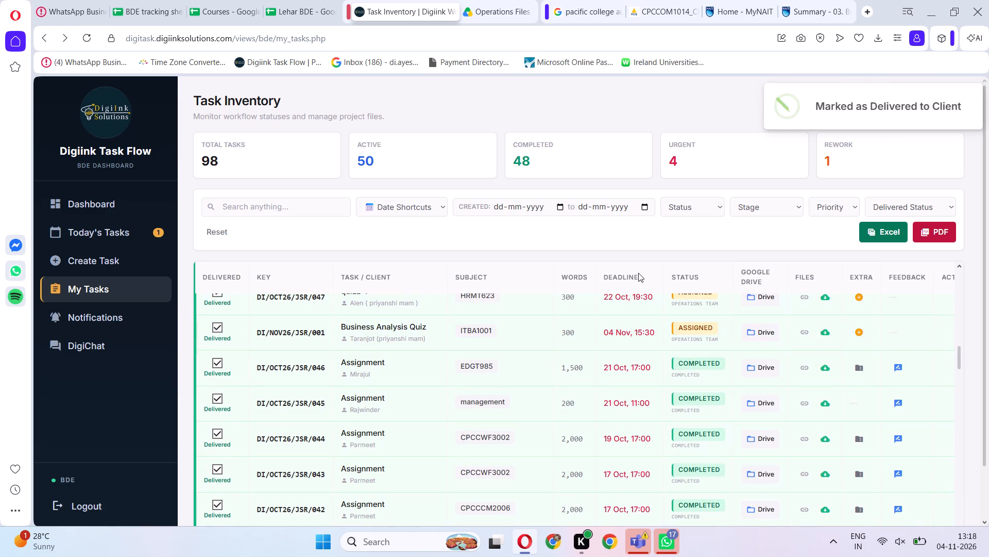
Look at the actions available for the Business Analysis Quiz task DI/NOV26/JSR/001.
scroll(925, 351, "left", 1)
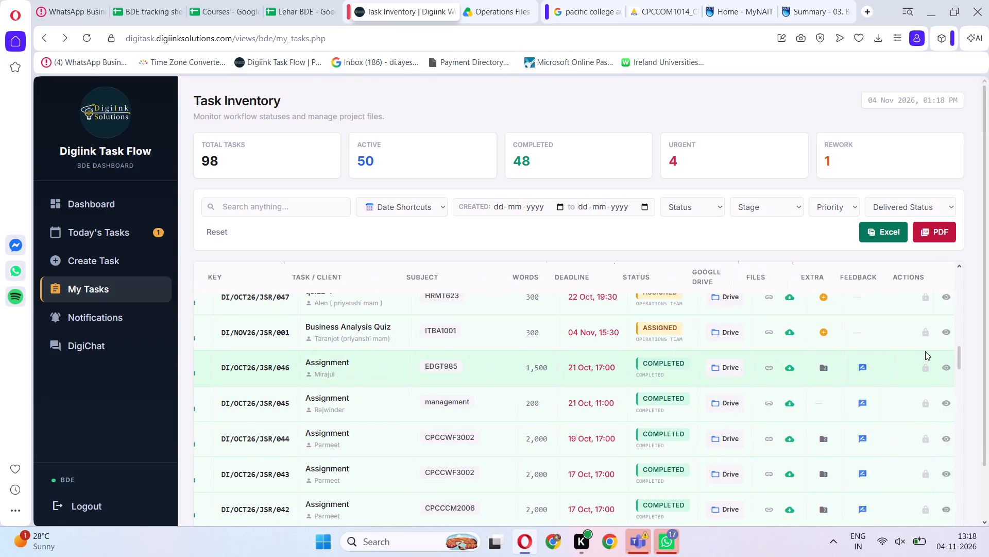
Open the details of the Business Analysis Quiz task DI/NOV26/JSR/001 and review its instructions and timing.
scroll(925, 351, "left", 2)
left_click(920, 334)
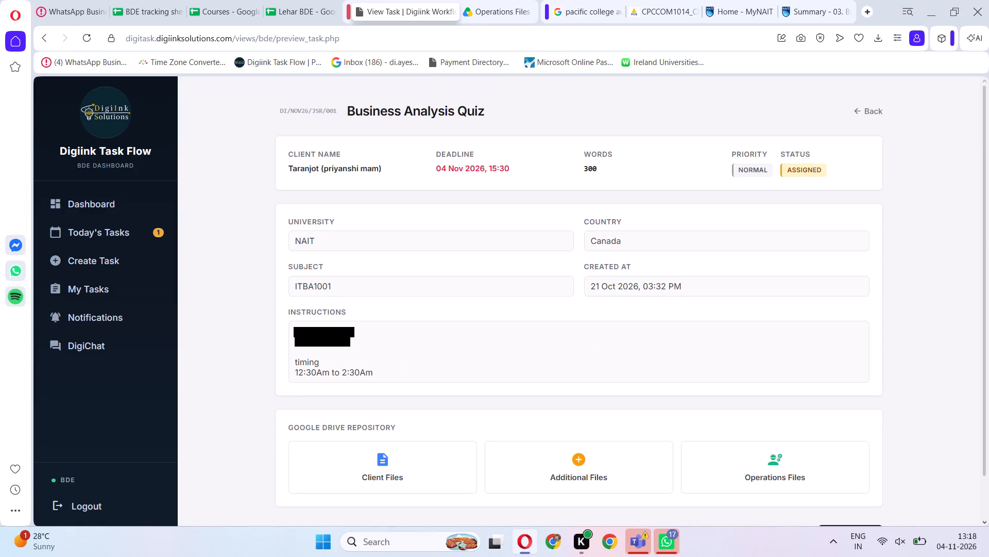
scroll(313, 332, "up", 3)
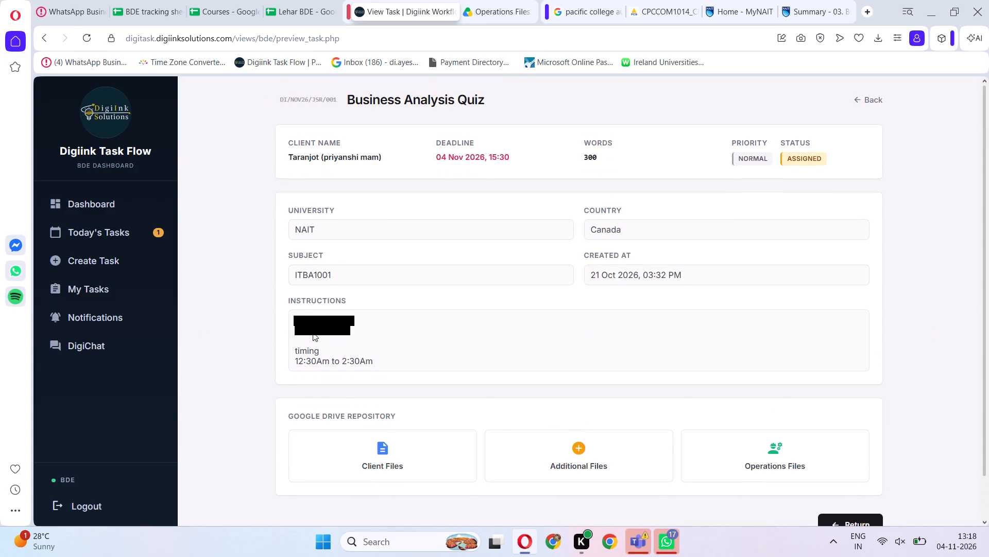
Switch to the Lehar BDE spreadsheet.
left_click(288, 2)
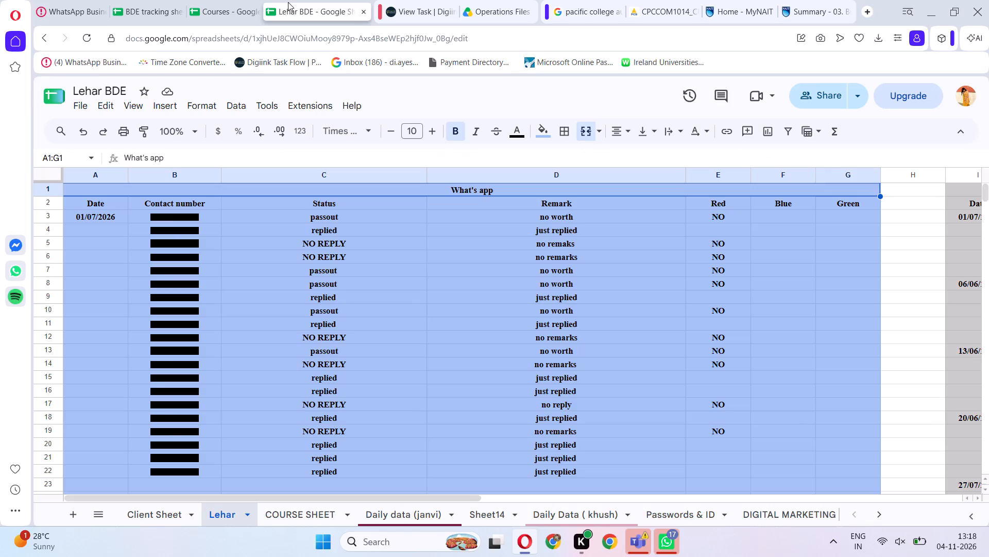
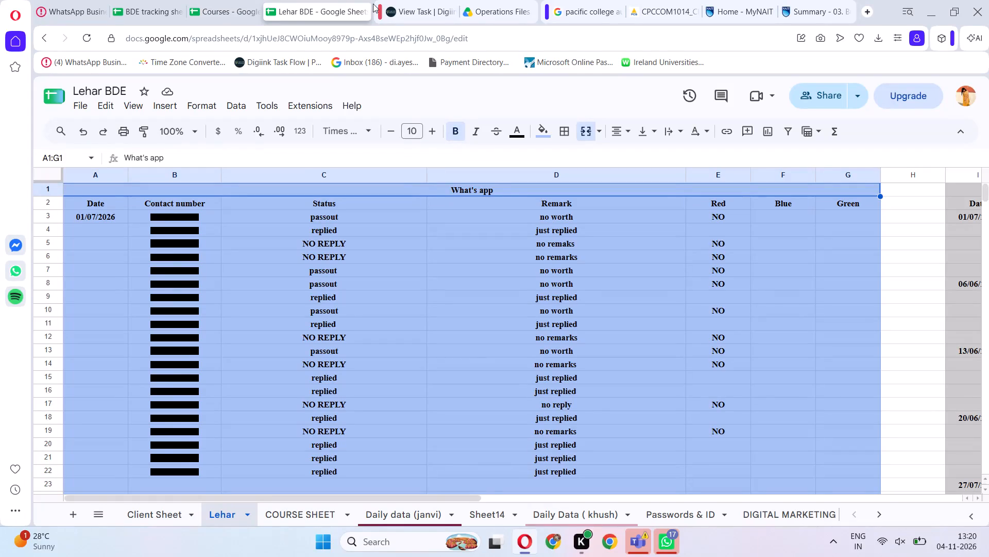
Check the ITBA1001 Business Analysis Quiz task details in Digiink Task Flow and return to the Task Inventory.
left_click(426, 2)
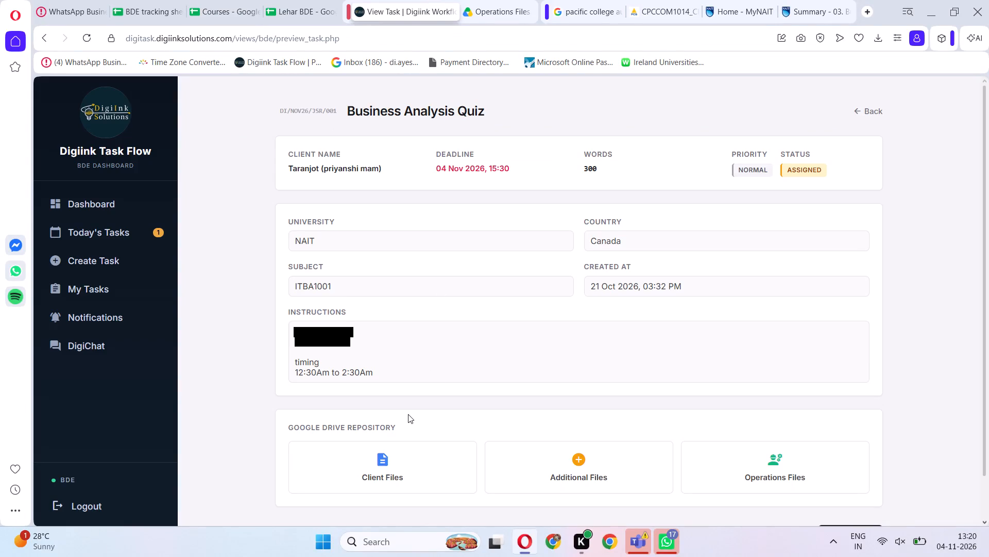
scroll(408, 414, "down", 4)
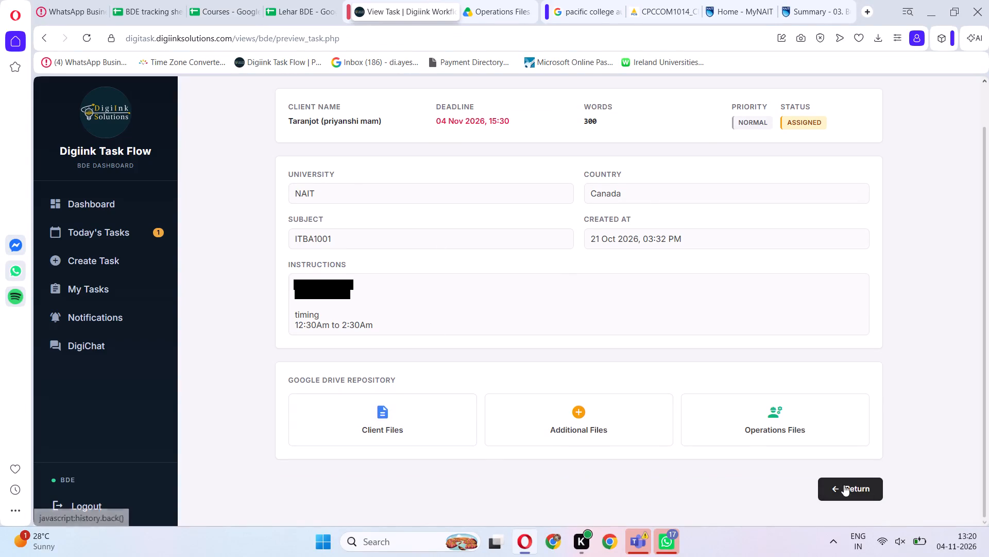
left_click(842, 486)
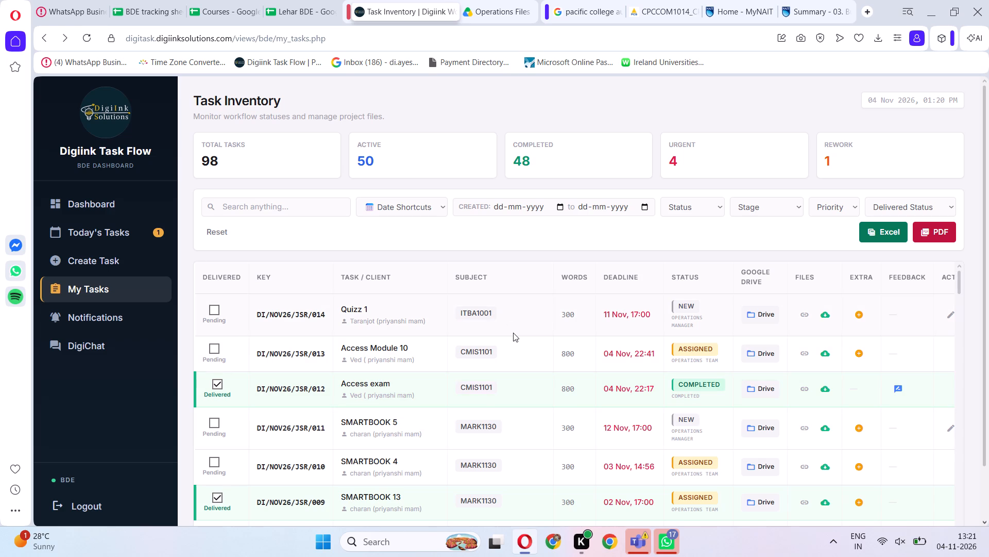
Open the Operations folder in Google Drive for the ENTR2210 Disscussion task DI/NOV26/JSR/005 from the Task Inventory.
scroll(513, 333, "up", 6)
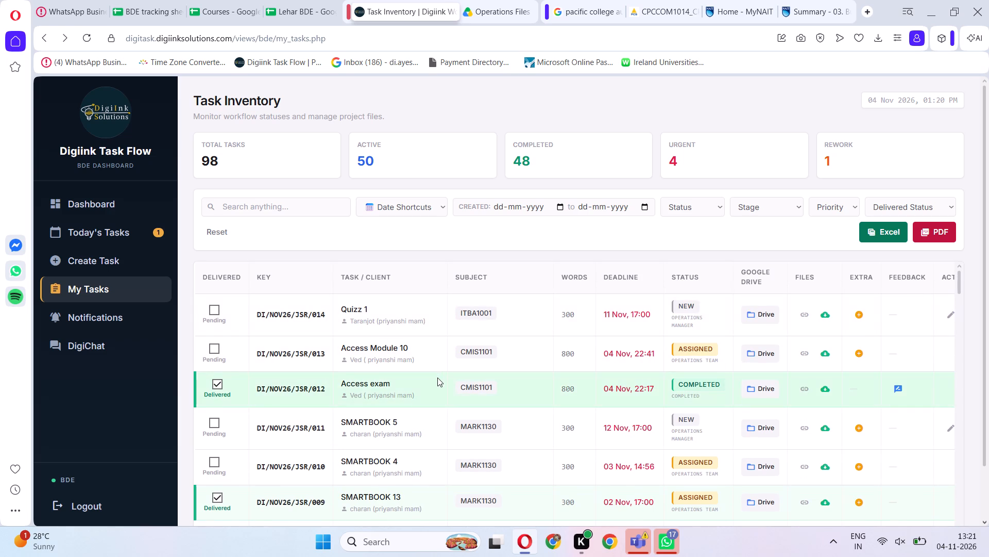
scroll(437, 378, "down", 2)
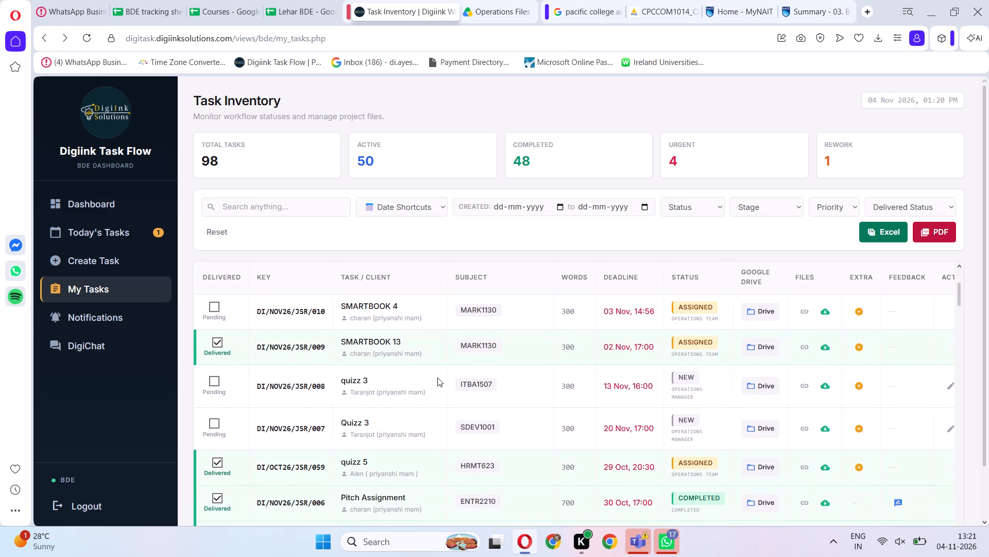
scroll(437, 378, "down", 4)
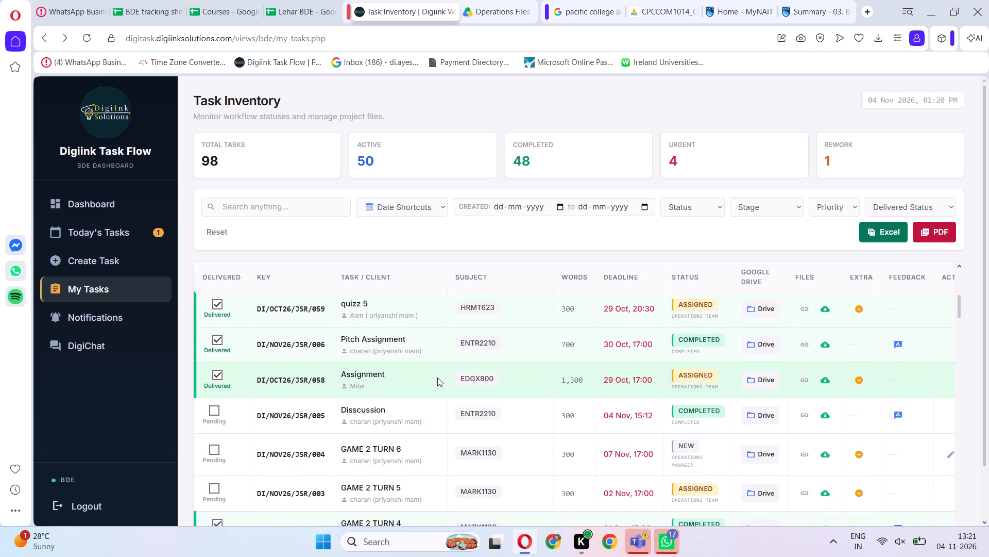
scroll(437, 378, "down", 2)
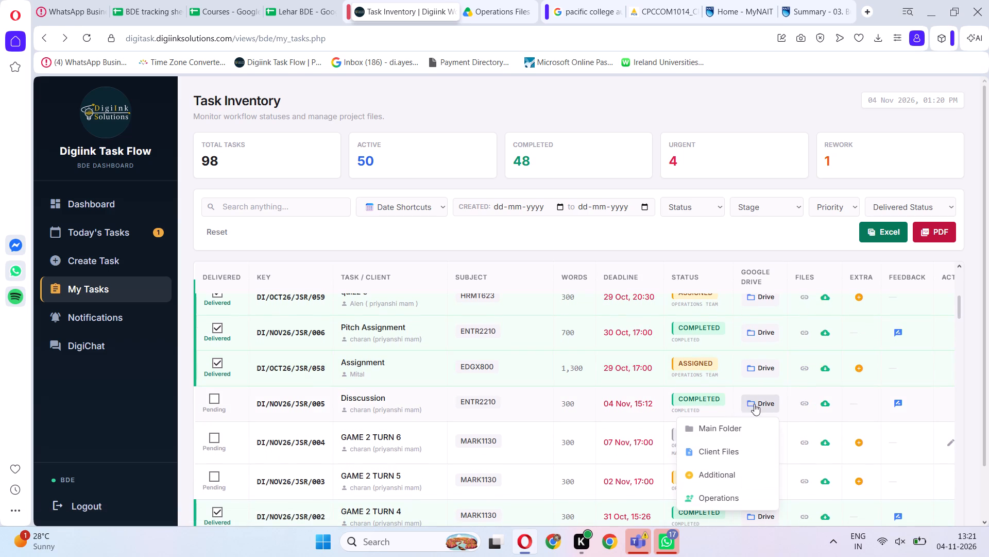
left_click(699, 505)
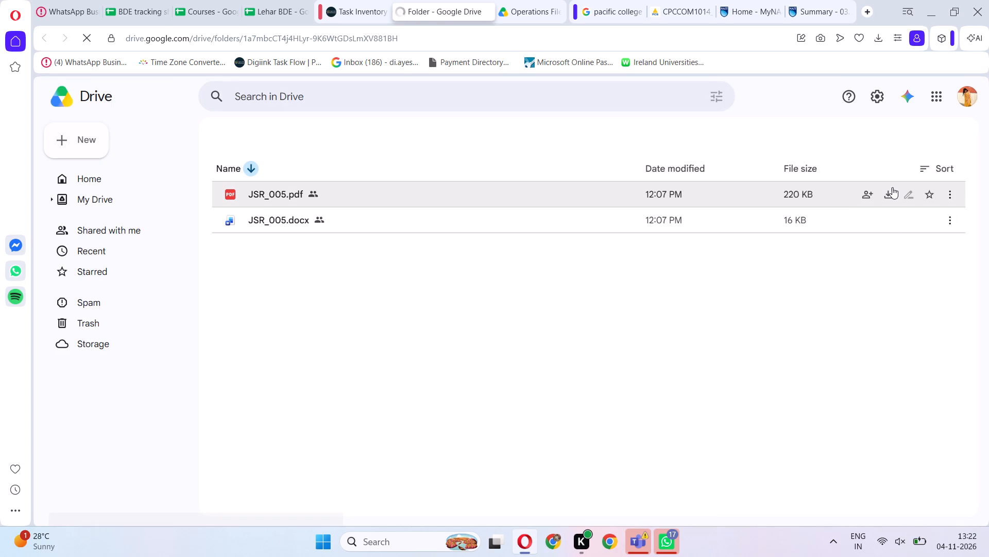
Download JSR_005.pdf and JSR_005.docx from the Operations Files folder in Google Drive.
left_click(891, 194)
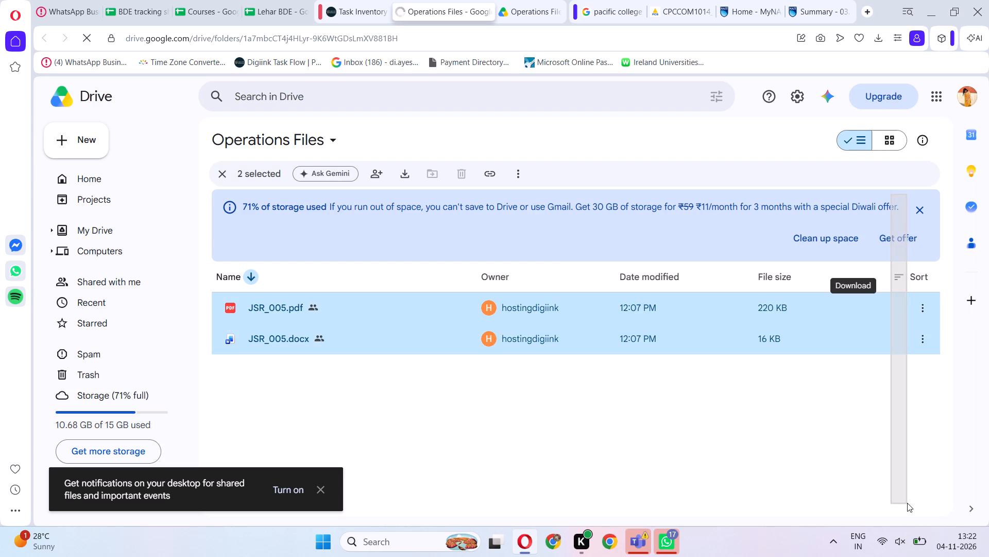
left_click_drag(907, 503, 823, 458)
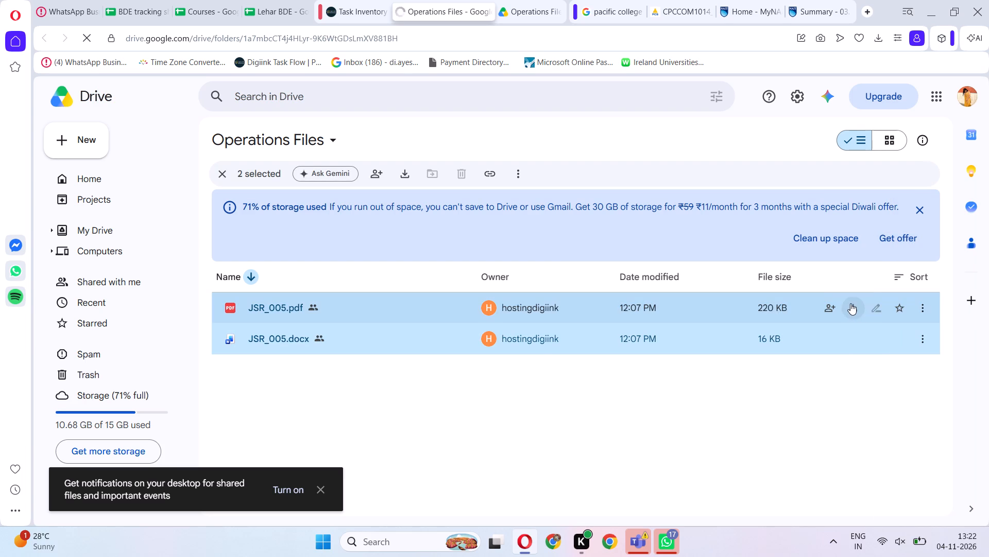
left_click(850, 303)
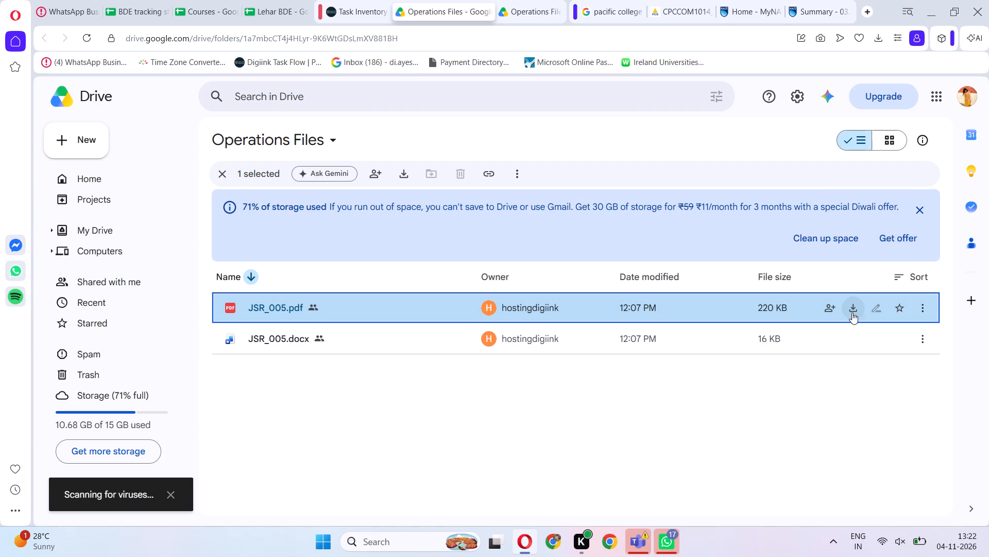
left_click(854, 337)
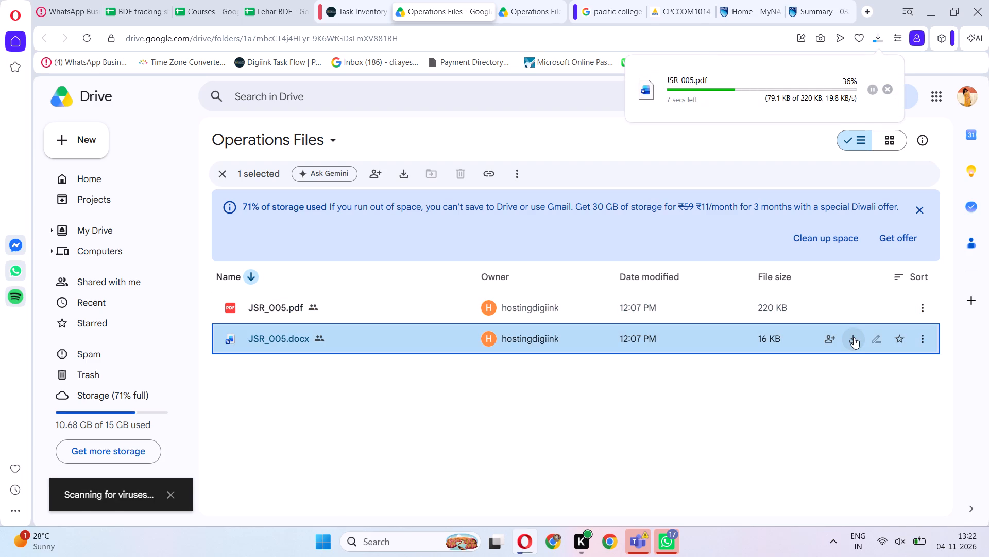
left_click(843, 306)
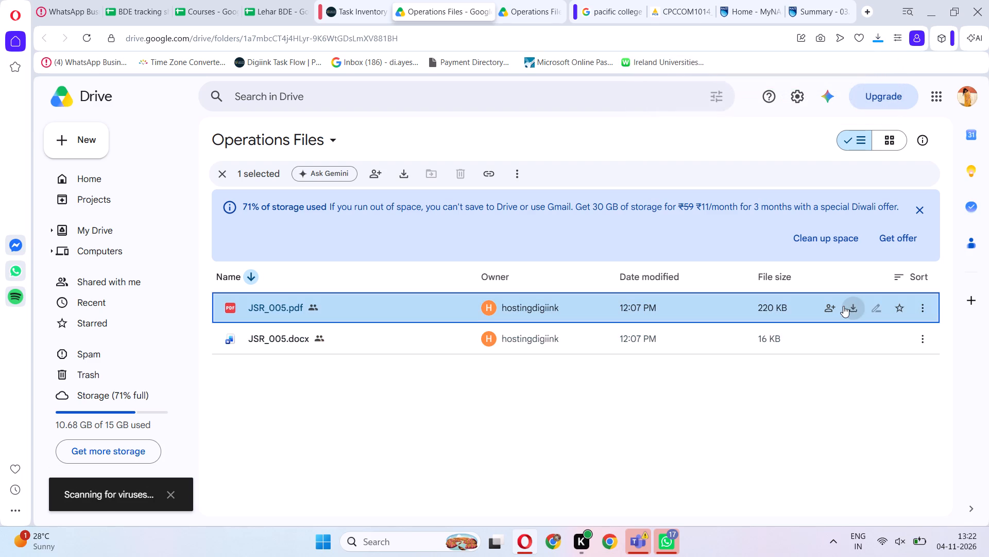